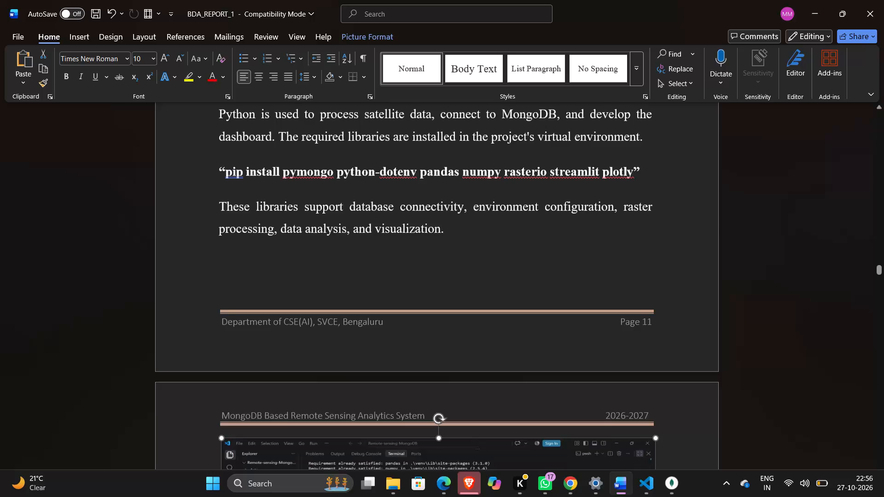
Look through the ChatGPT Assignment conversation for the report draft's section on installing the required Python libraries.
scroll(390, 278, up, 1)
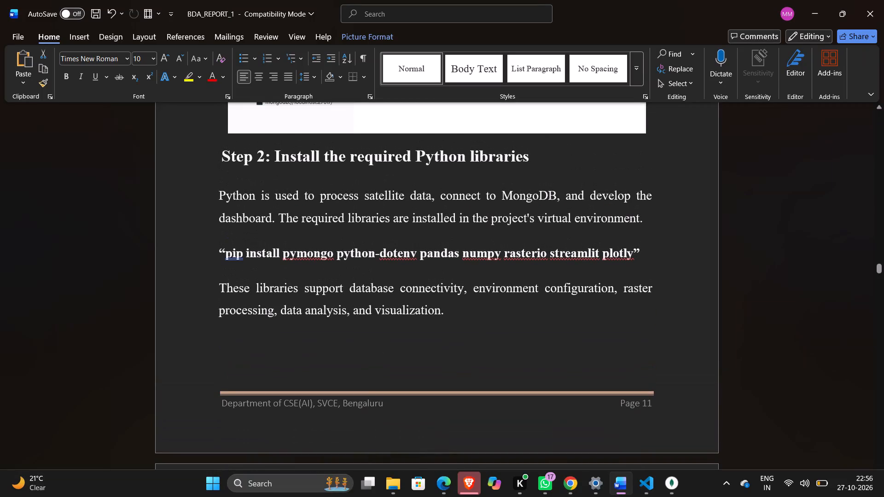
scroll(390, 278, up, 2)
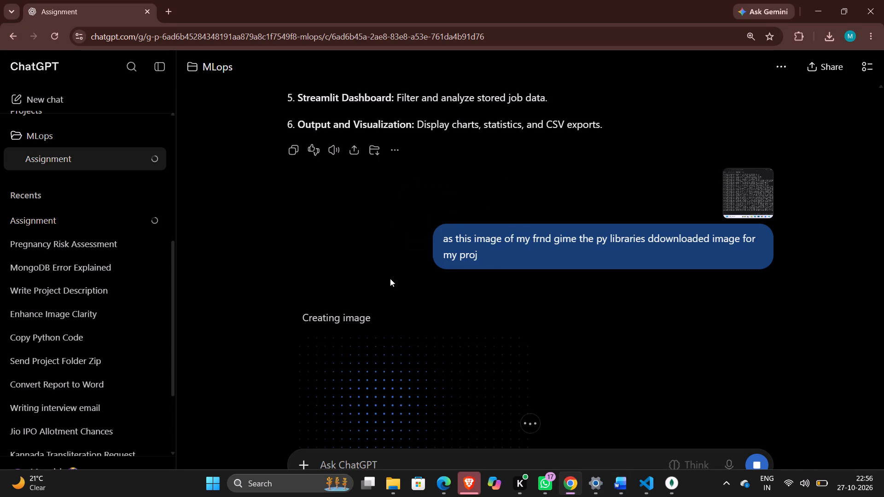
scroll(390, 278, up, 9)
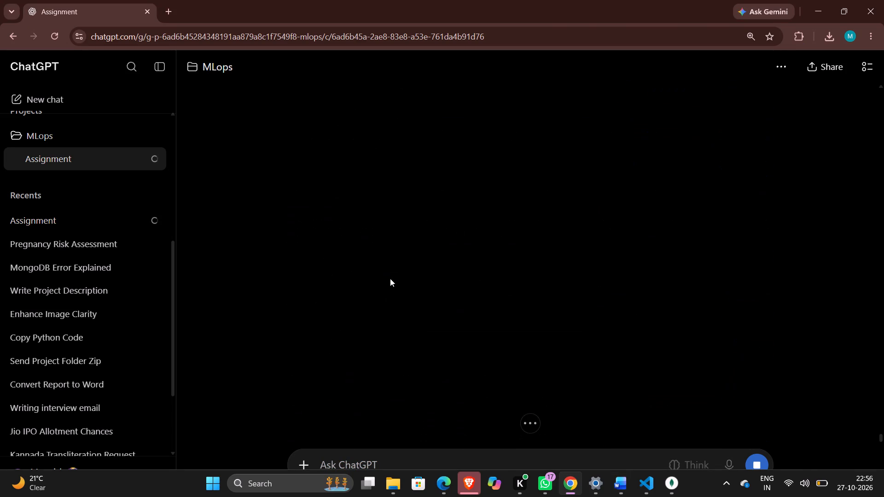
scroll(390, 278, up, 2)
scroll(390, 278, down, 9)
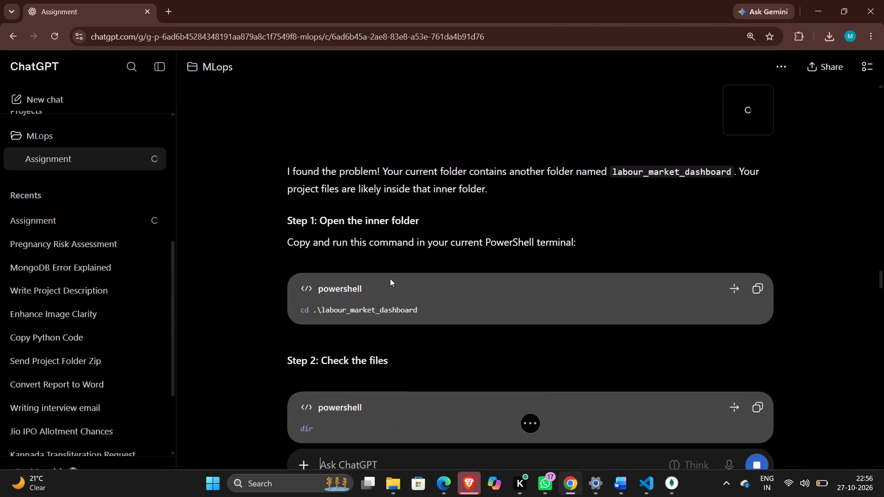
scroll(390, 278, down, 12)
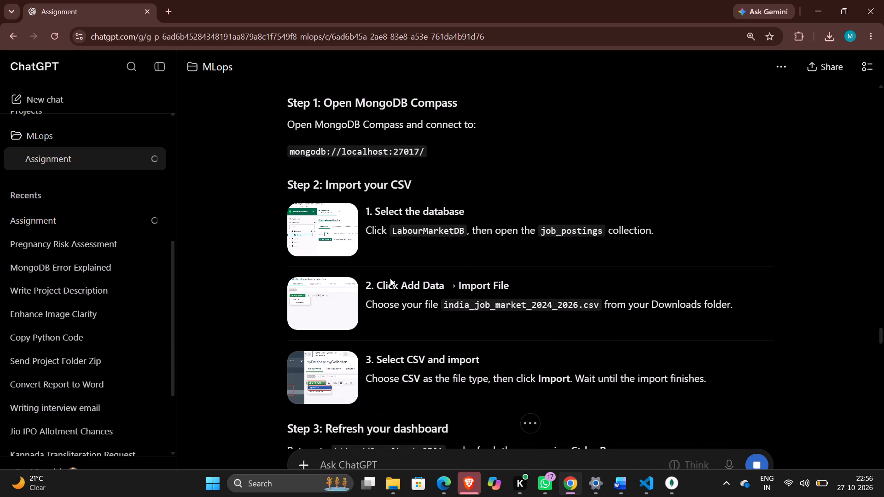
scroll(390, 278, down, 13)
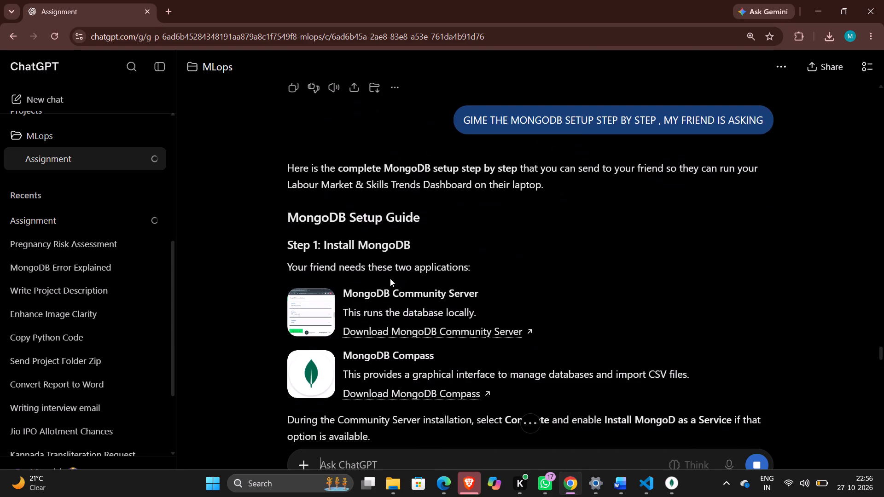
scroll(390, 278, down, 5)
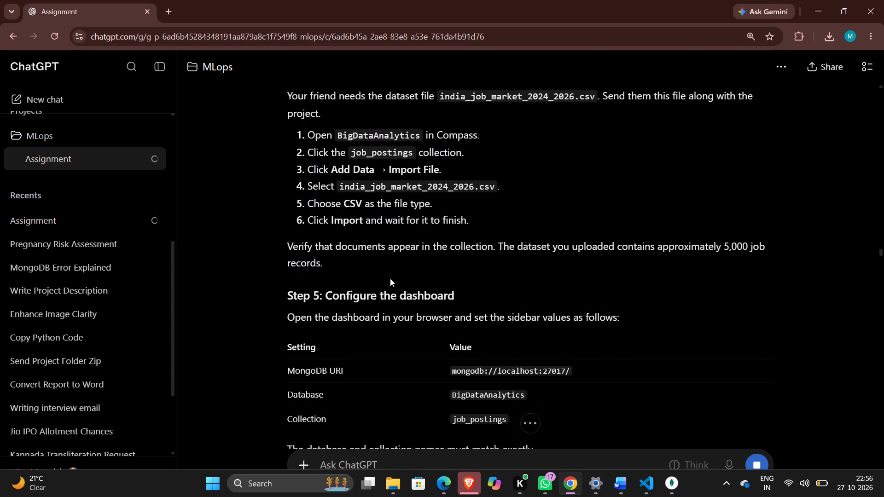
scroll(390, 278, down, 7)
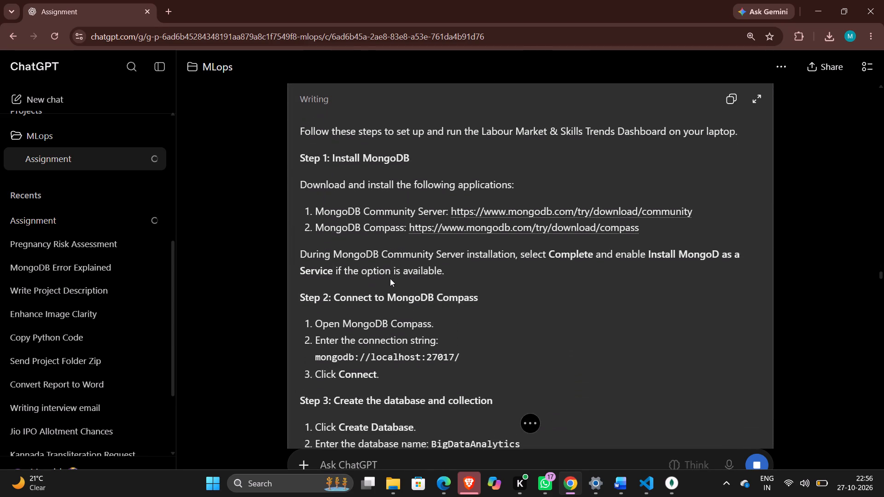
scroll(390, 278, down, 11)
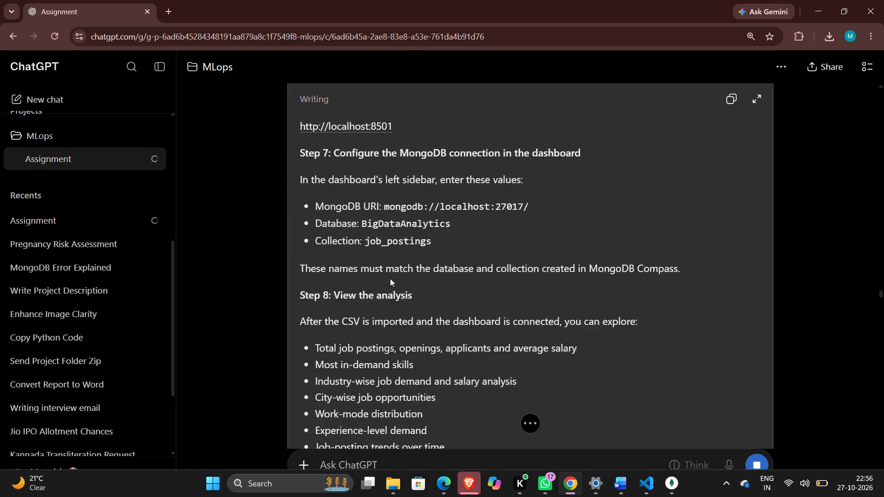
scroll(390, 278, down, 8)
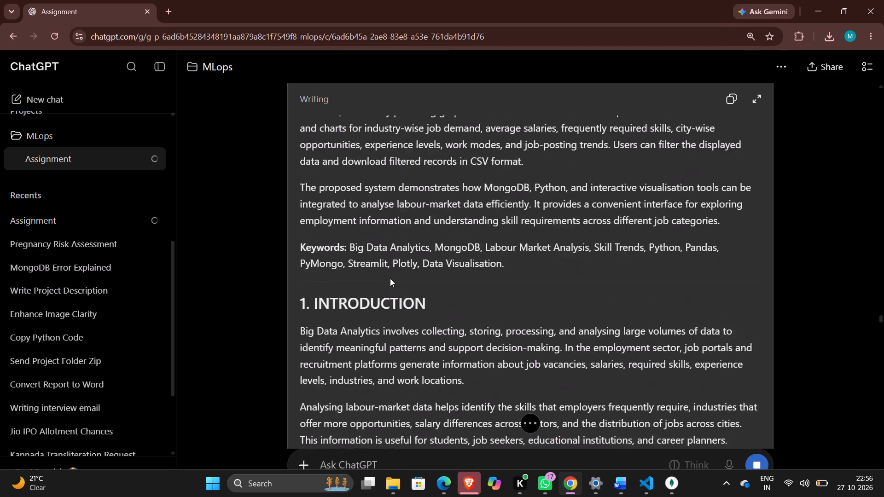
scroll(390, 278, down, 10)
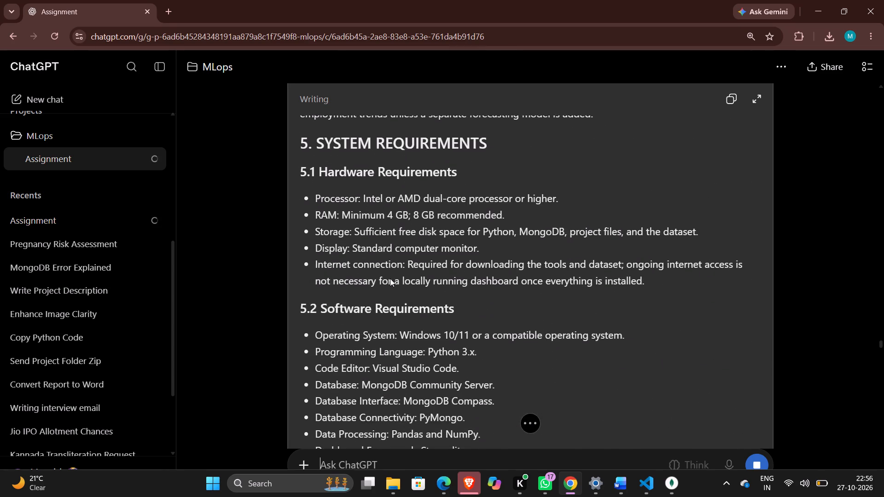
scroll(390, 278, down, 7)
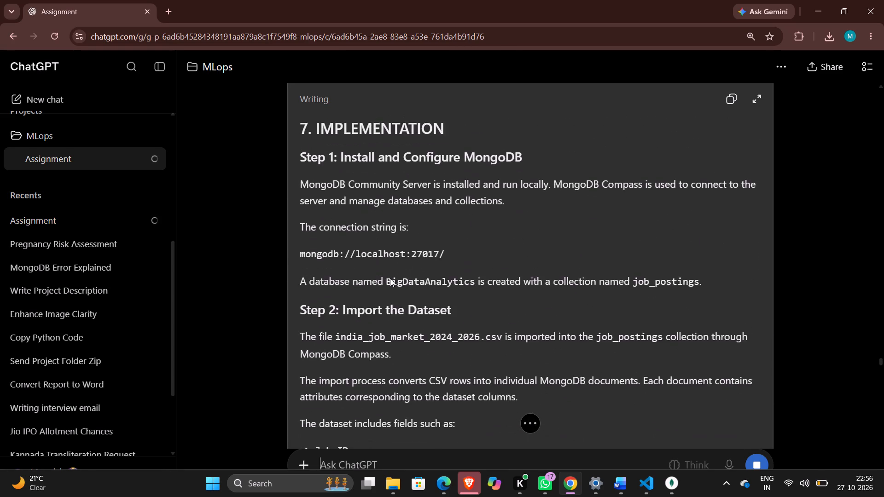
scroll(390, 278, down, 1)
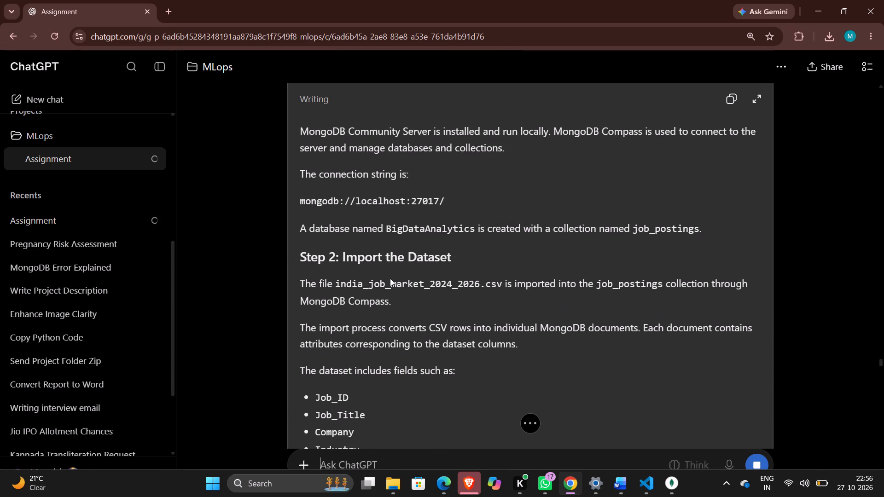
scroll(390, 278, down, 2)
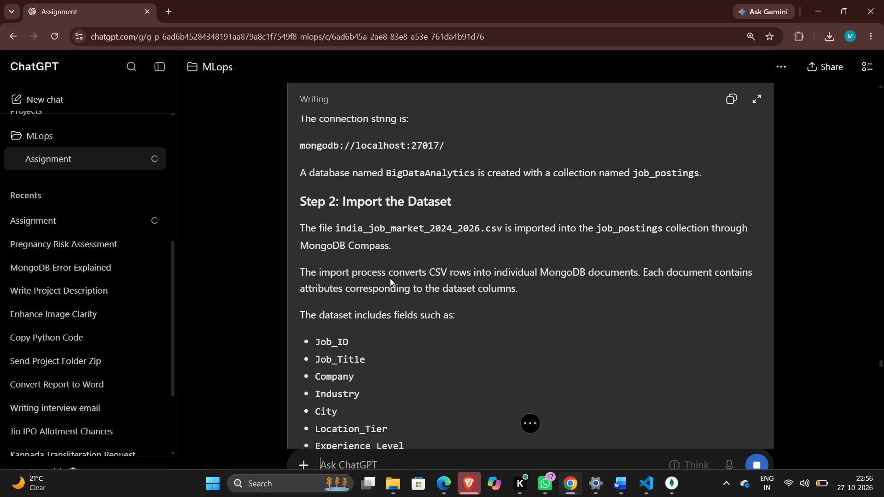
scroll(390, 278, down, 5)
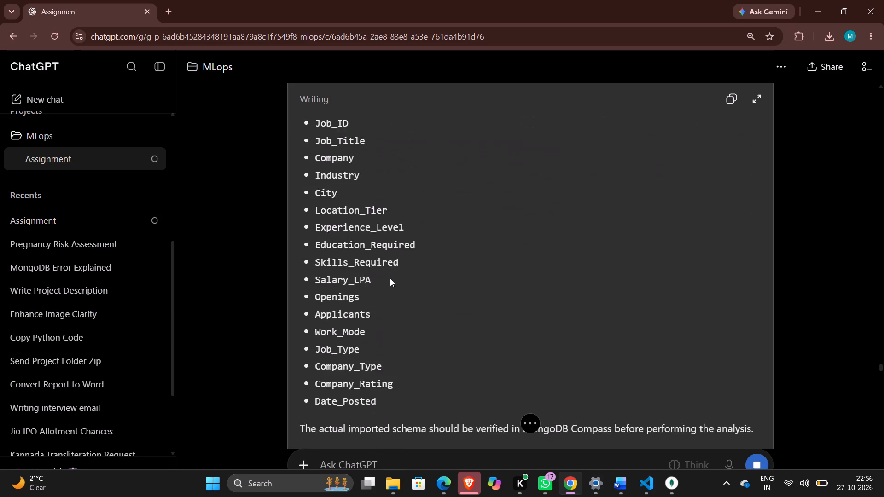
scroll(390, 278, down, 3)
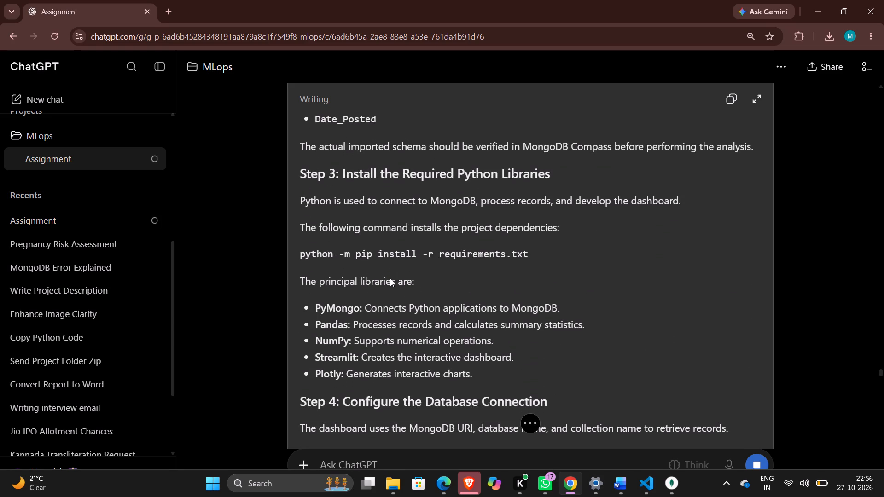
scroll(390, 278, down, 1)
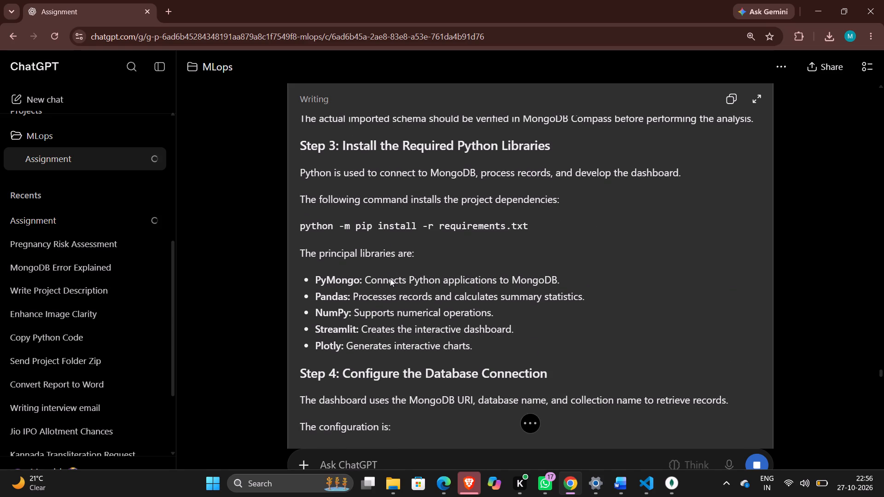
scroll(390, 278, down, 2)
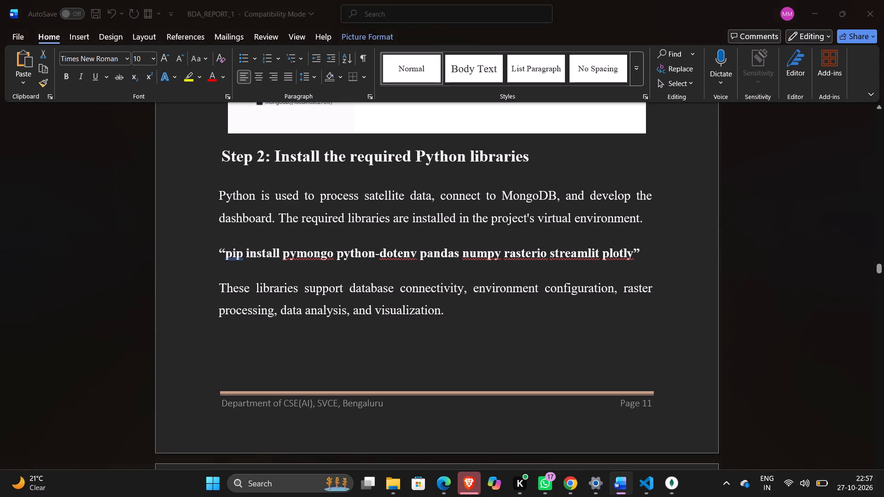
scroll(390, 278, up, 2)
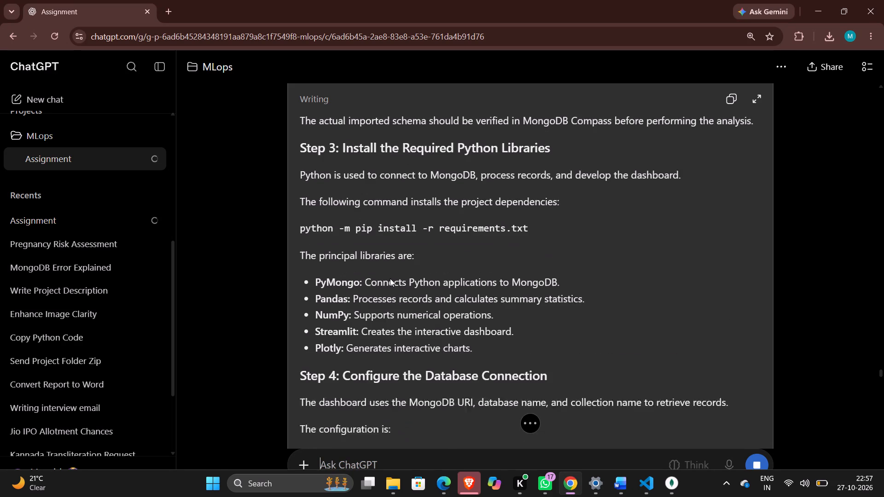
scroll(390, 278, up, 2)
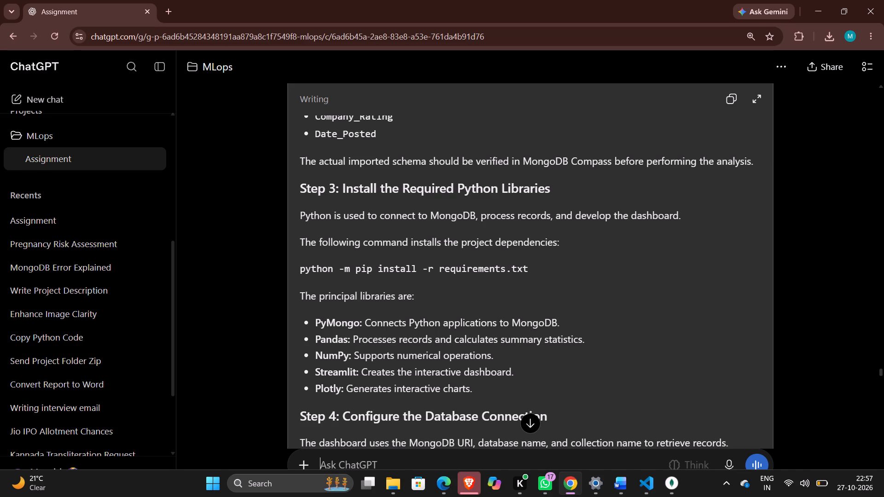
Replace the Word report's Step 2 intro paragraph with ChatGPT's sentence "Python is used to connect to MongoDB, process records, and develop the dashboard.".
drag(298, 214, 544, 218)
drag(544, 218, 681, 217)
drag(681, 217, 262, 220)
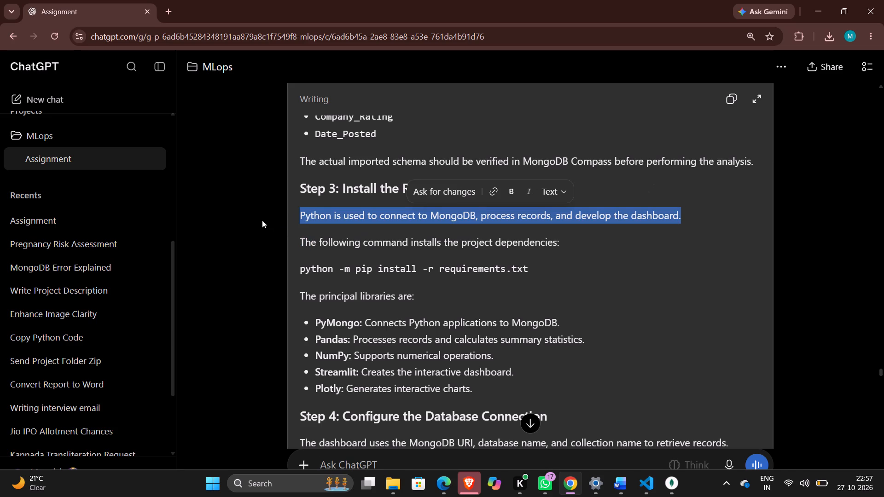
drag(262, 220, 298, 222)
key(ctrl+c)
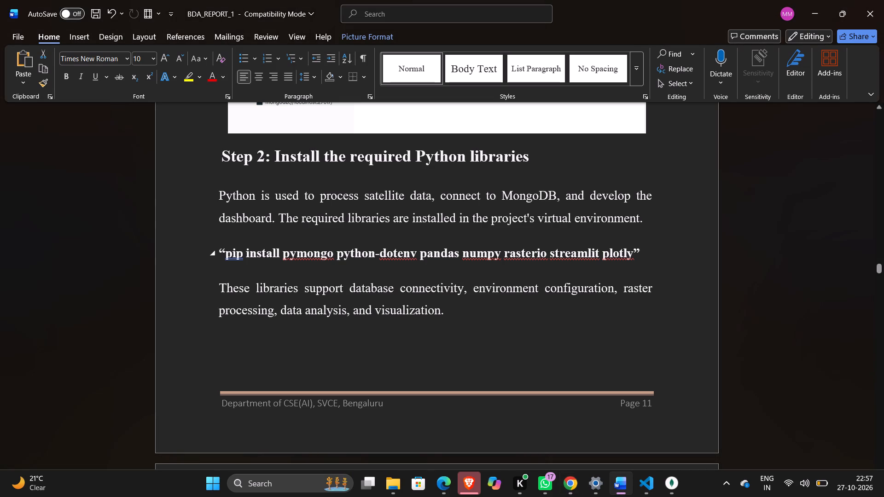
drag(650, 221, 384, 244)
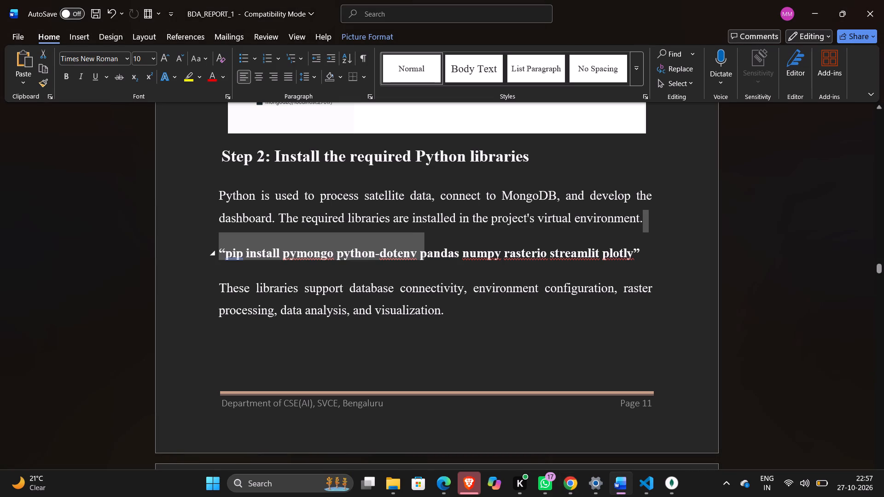
drag(384, 244, 229, 196)
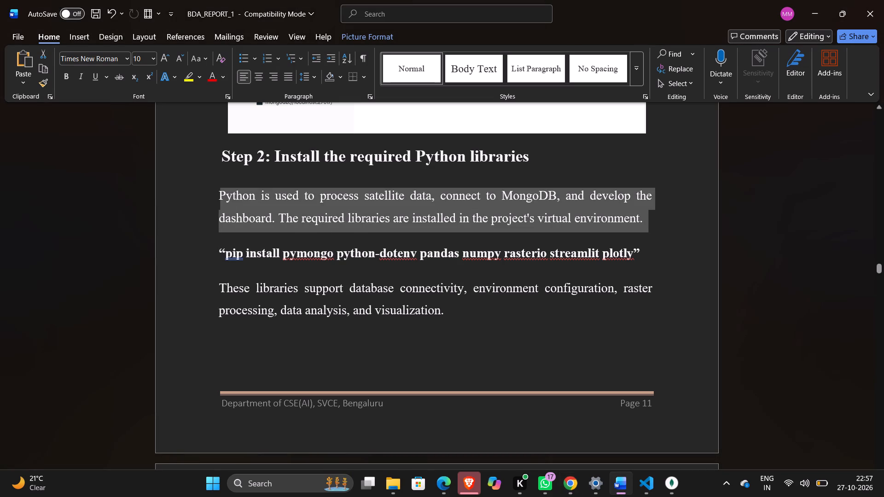
drag(229, 196, 194, 196)
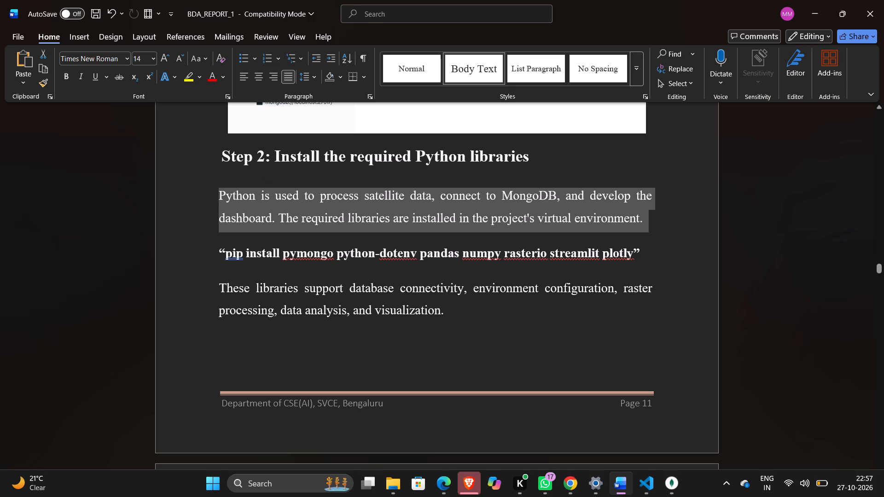
key(ctrl+v)
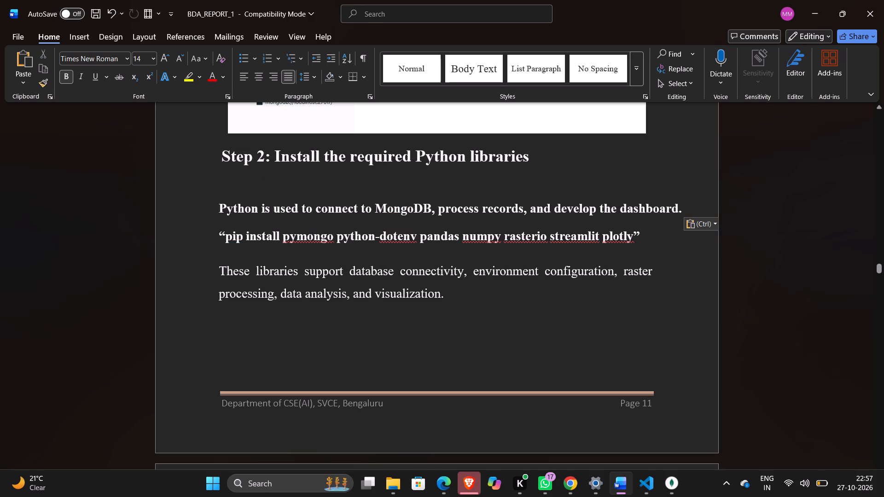
Remove the bold formatting from the pasted sentence under the Step 2 heading.
drag(681, 206, 179, 196)
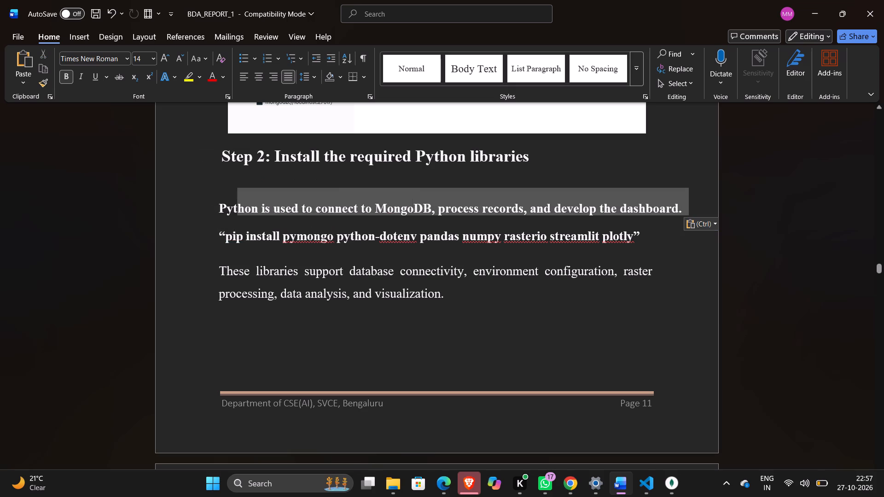
drag(179, 196, 145, 196)
click(155, 179)
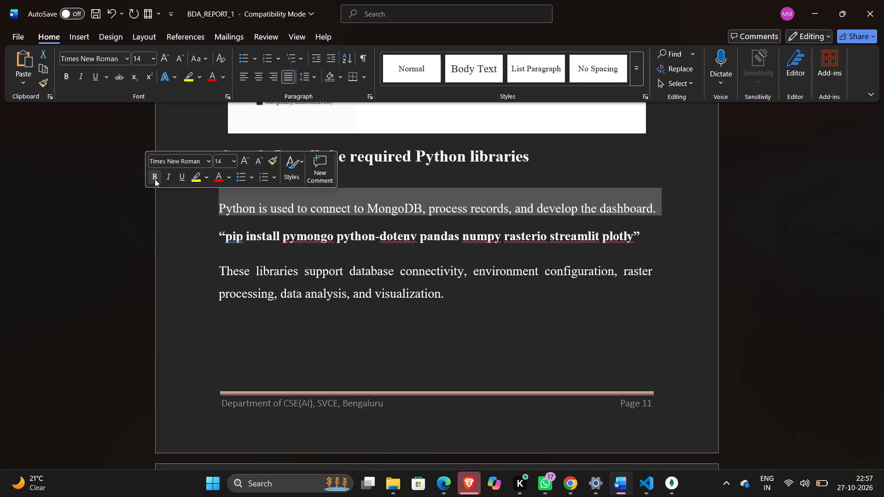
click(553, 169)
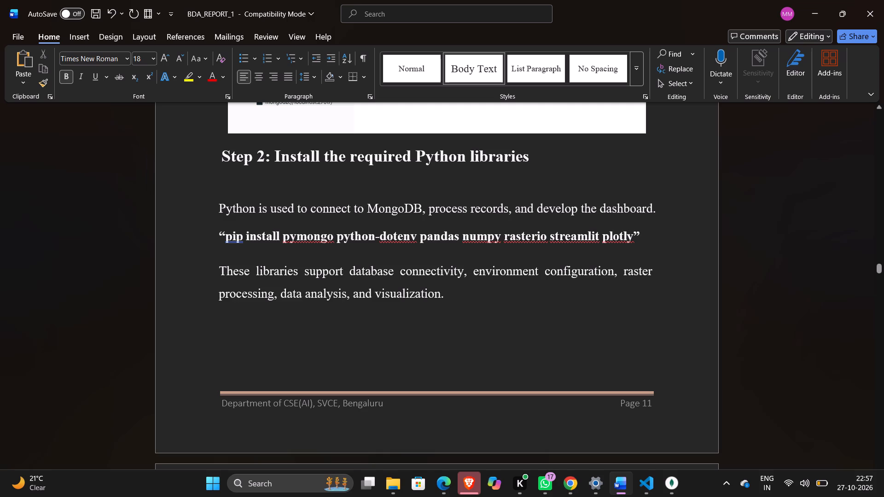
key(BackSpace)
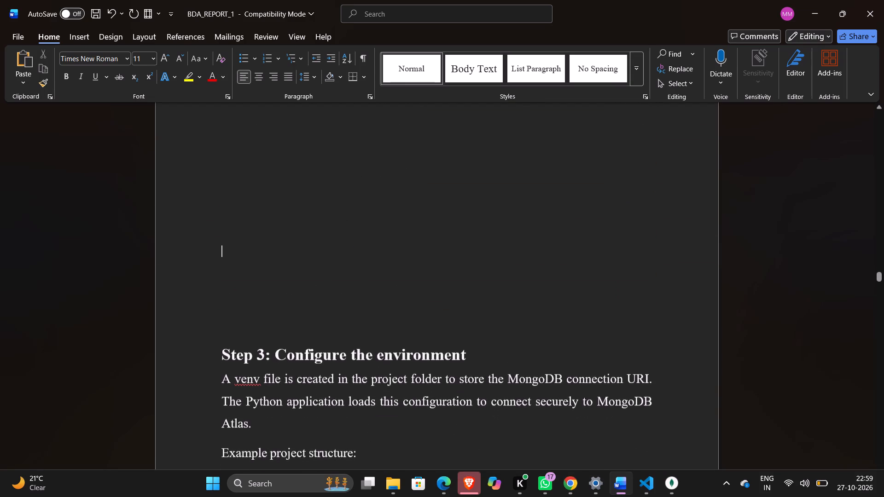
key(Return)
key(Return)
key(Return)
key(Return)
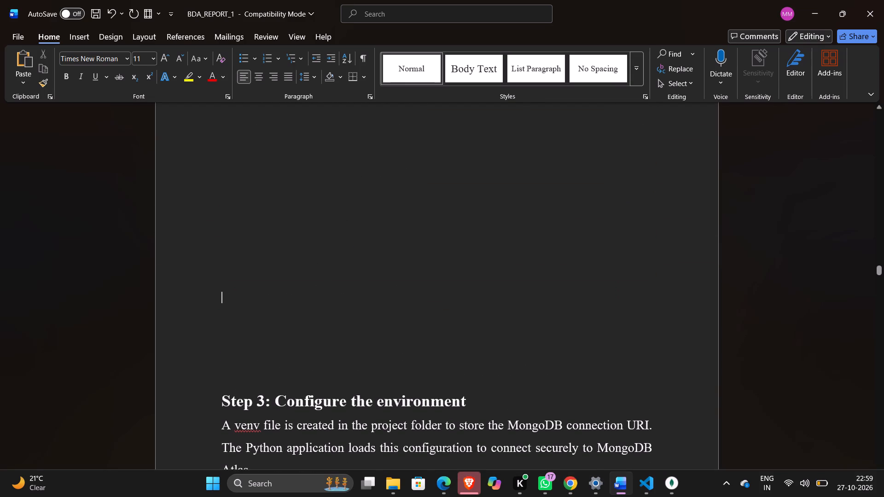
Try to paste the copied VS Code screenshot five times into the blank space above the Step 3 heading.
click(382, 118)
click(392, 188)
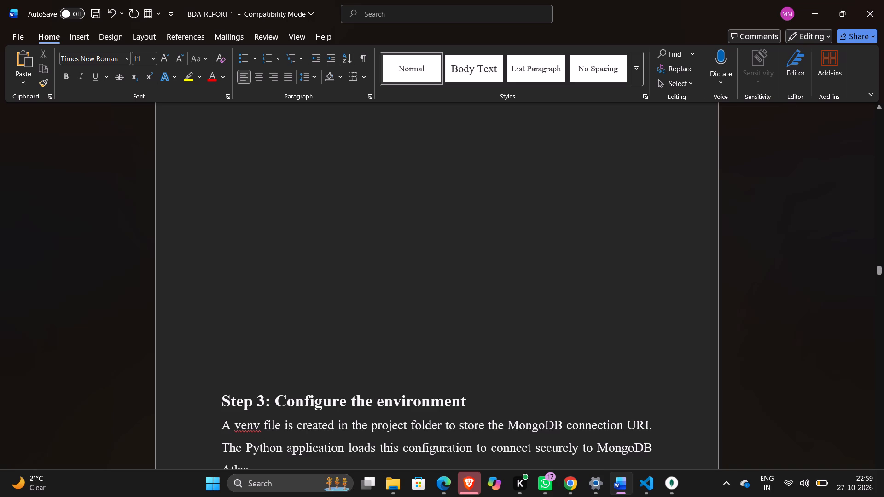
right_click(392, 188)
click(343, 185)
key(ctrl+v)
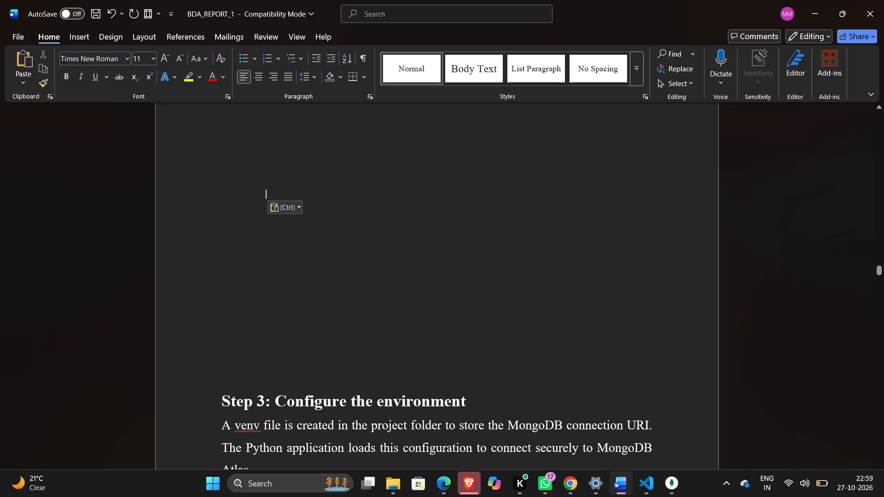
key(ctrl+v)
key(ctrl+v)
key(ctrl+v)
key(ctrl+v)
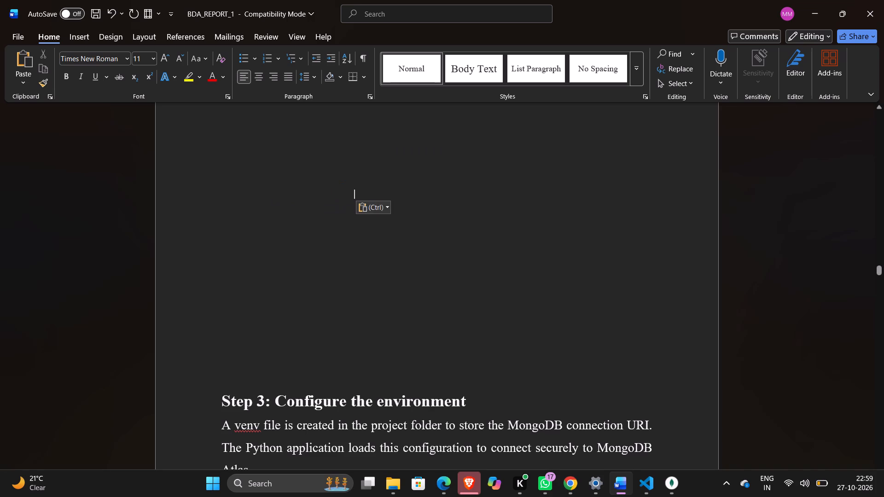
Insert five line breaks after the pasted content above the Step 3 heading.
scroll(343, 185, up, 1)
scroll(343, 185, down, 2)
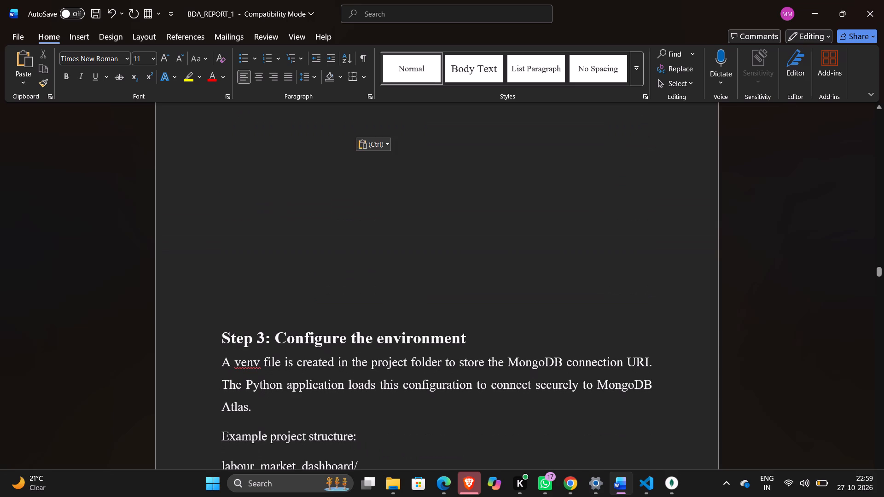
key(Return)
key(Return)
key(Return)
key(Return)
key(Return)
Download the VS Code Labour Market Analysis Terminal.png image from ChatGPT and insert it from this device near the top of Word's blank page.
scroll(343, 185, up, 1)
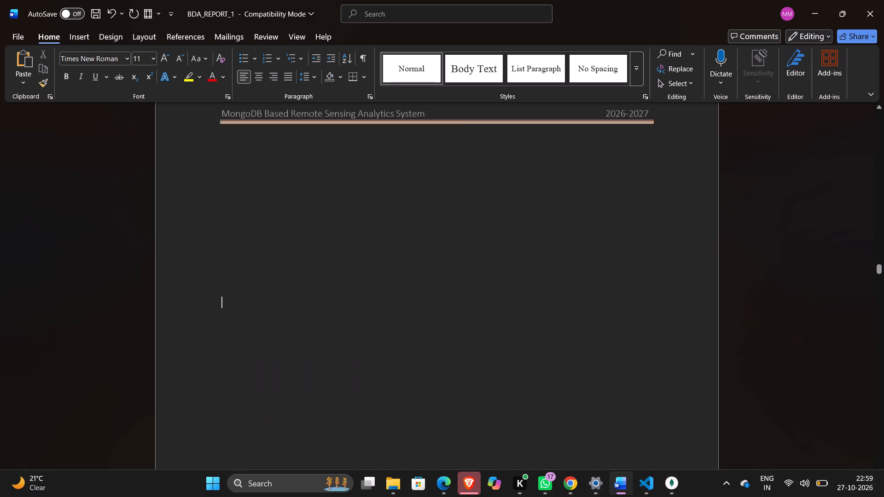
scroll(343, 185, up, 1)
right_click(460, 189)
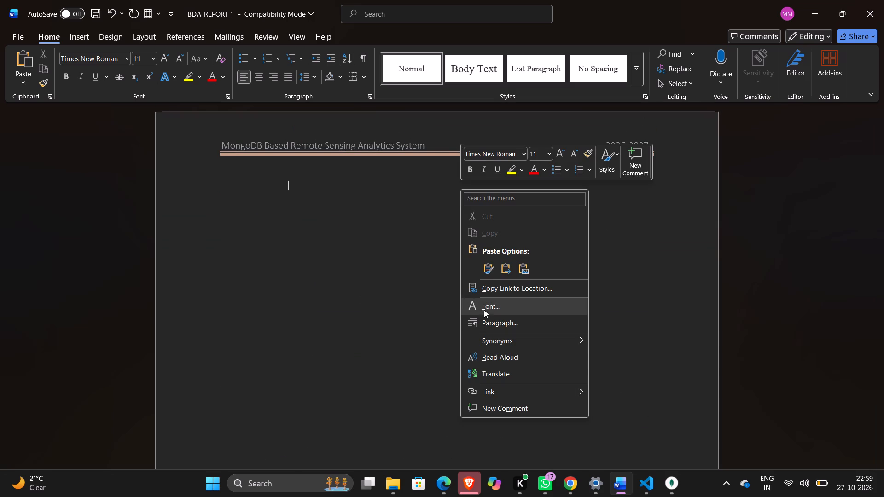
click(326, 255)
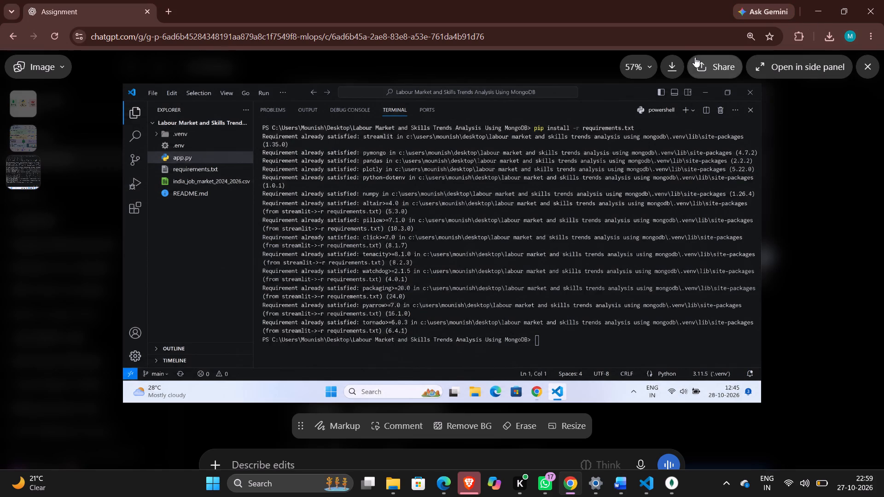
click(670, 73)
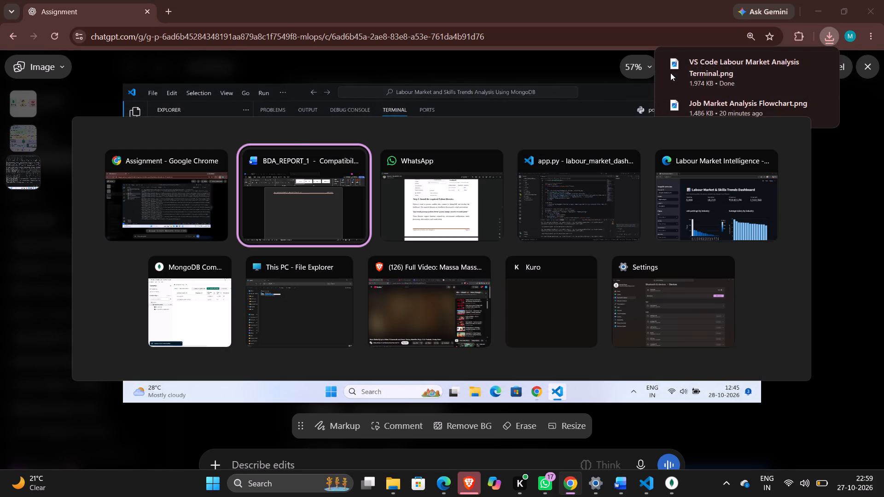
click(82, 35)
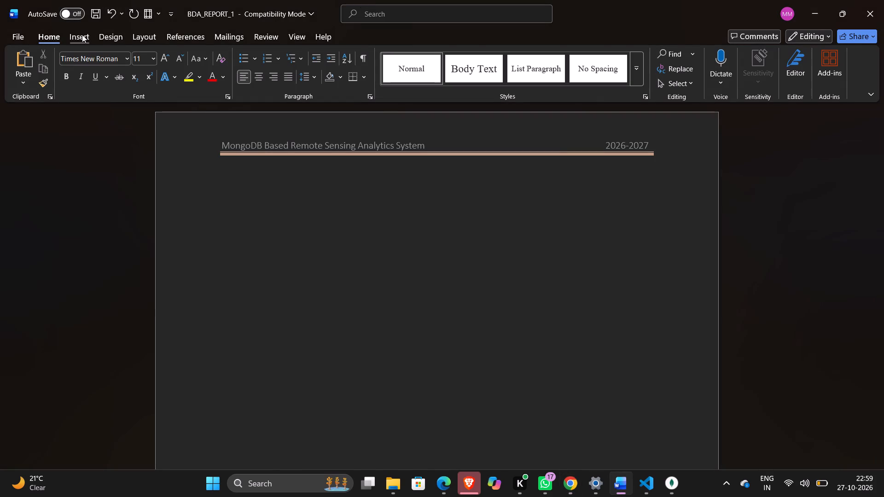
click(115, 69)
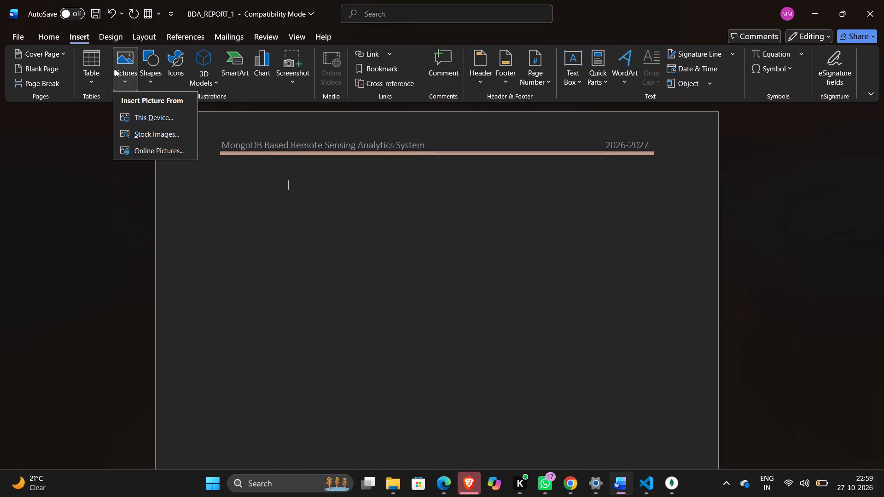
click(154, 120)
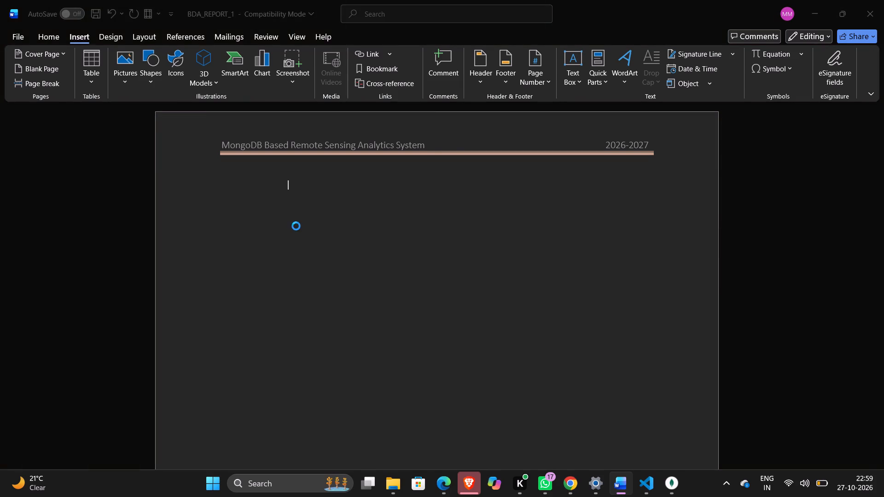
double_click(151, 113)
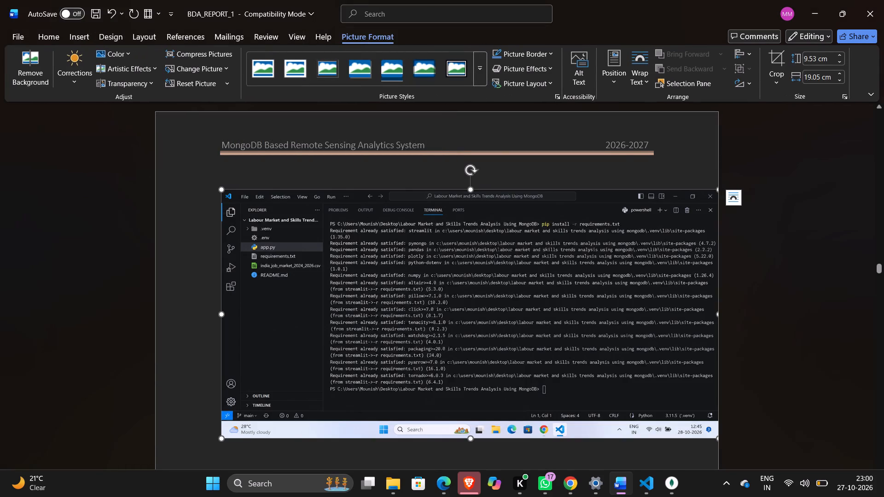
Narrow the inserted VS Code screenshot to about 16.56 cm wide so it fits under the page's header line.
click(646, 224)
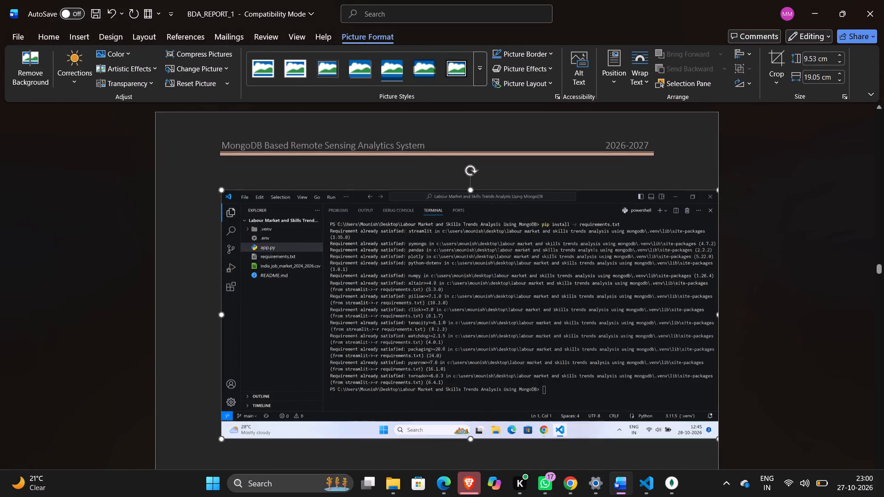
drag(716, 316, 628, 325)
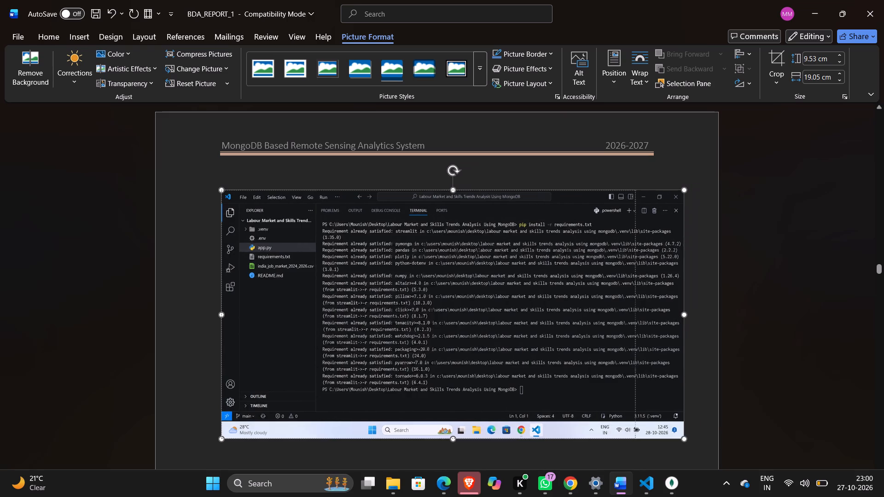
drag(628, 325, 606, 332)
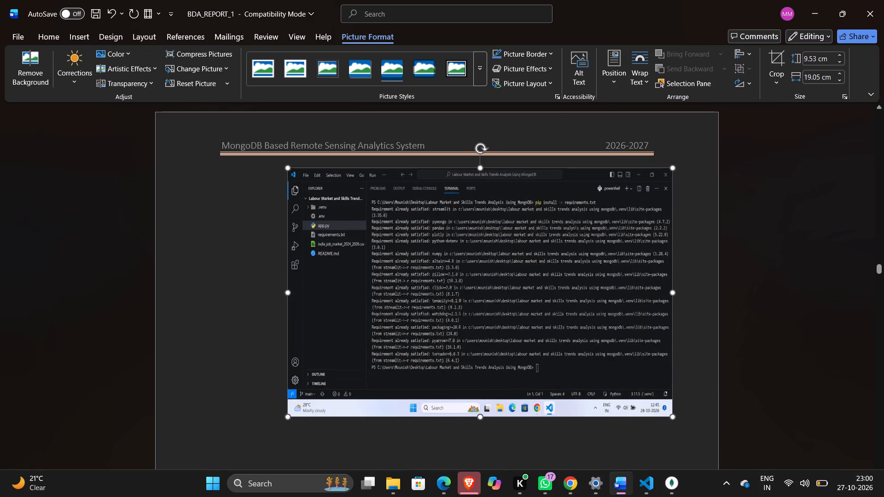
drag(606, 332, 645, 327)
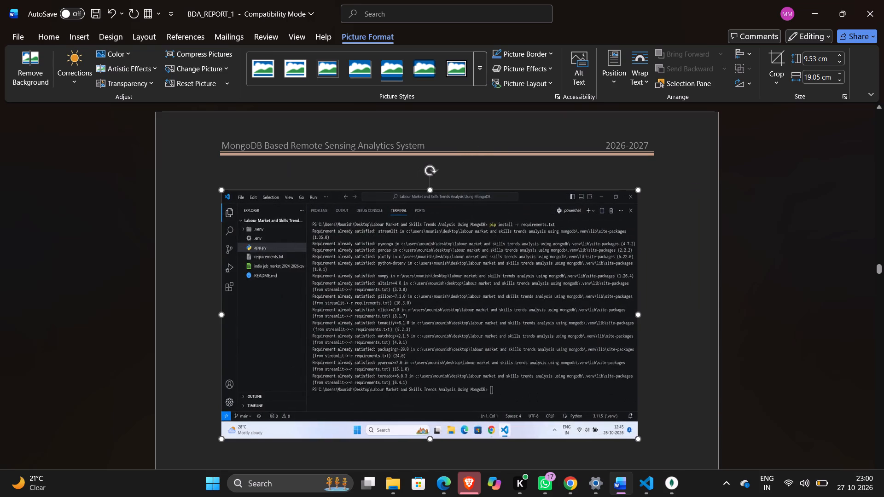
drag(645, 327, 679, 315)
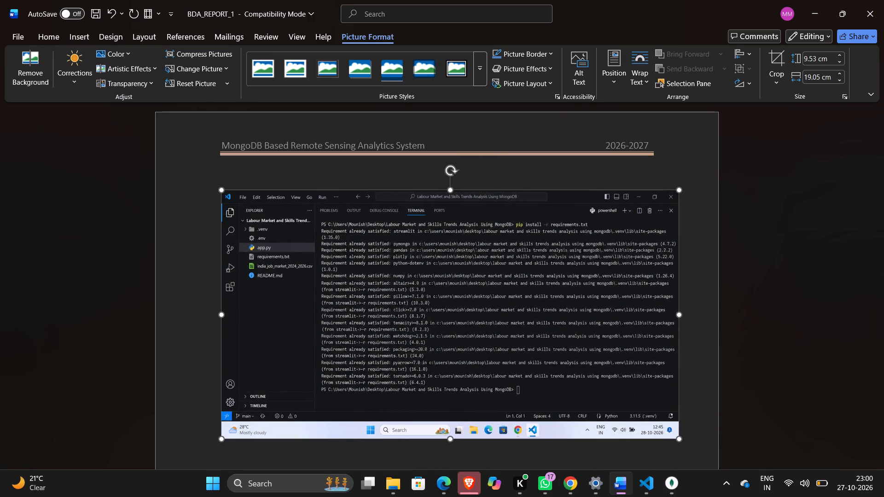
drag(679, 315, 646, 316)
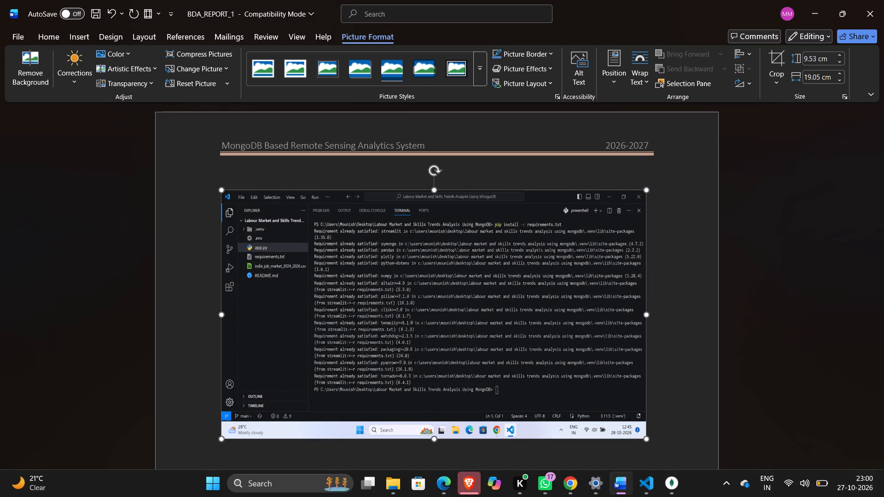
drag(646, 316, 654, 313)
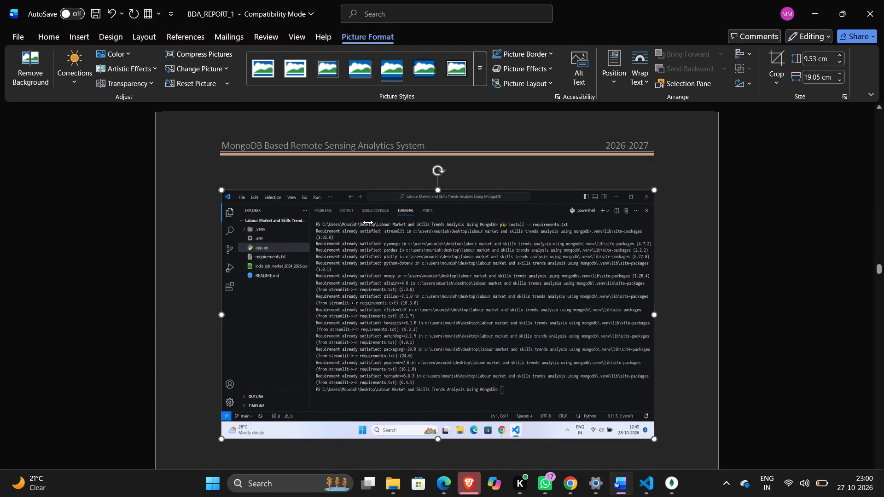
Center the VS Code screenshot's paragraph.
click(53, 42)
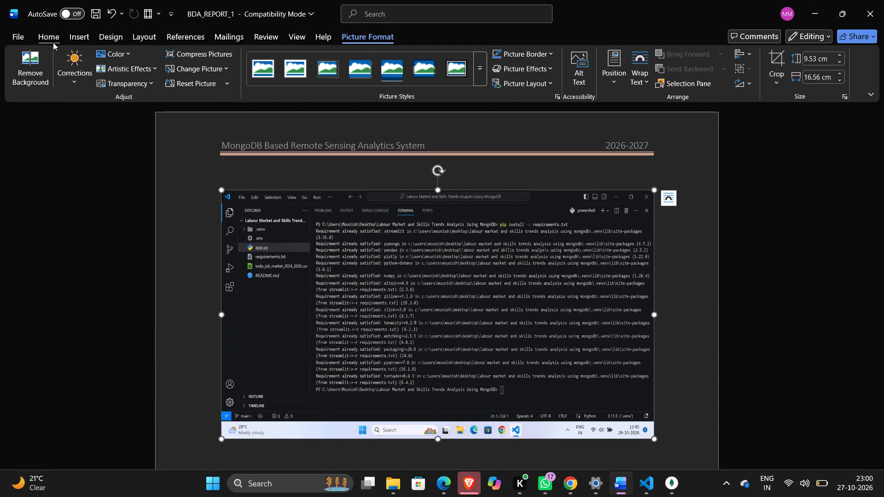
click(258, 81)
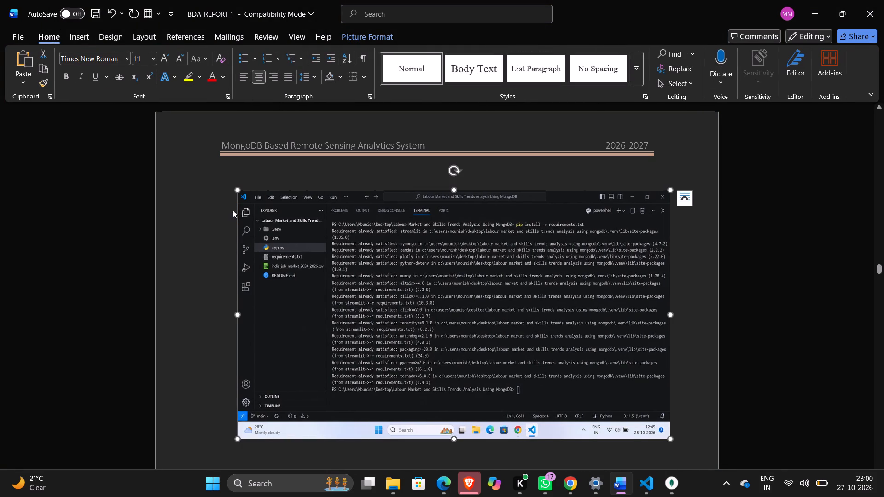
Adjust the VS Code screenshot's side edges to make it slightly narrower than the page's header line.
drag(236, 315, 232, 315)
drag(232, 315, 208, 321)
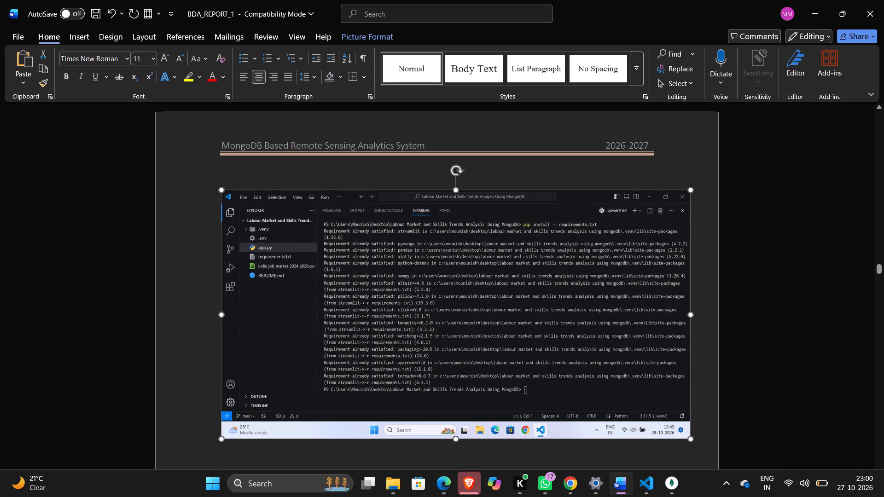
drag(208, 321, 231, 320)
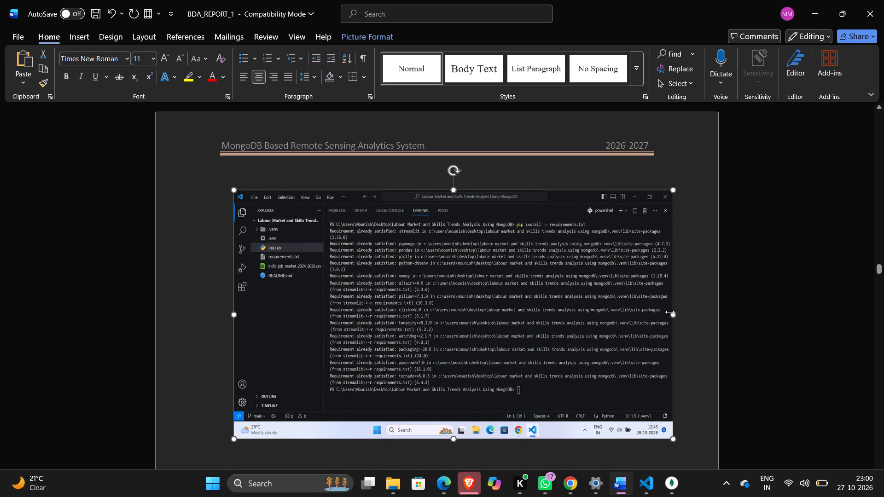
drag(670, 315, 644, 321)
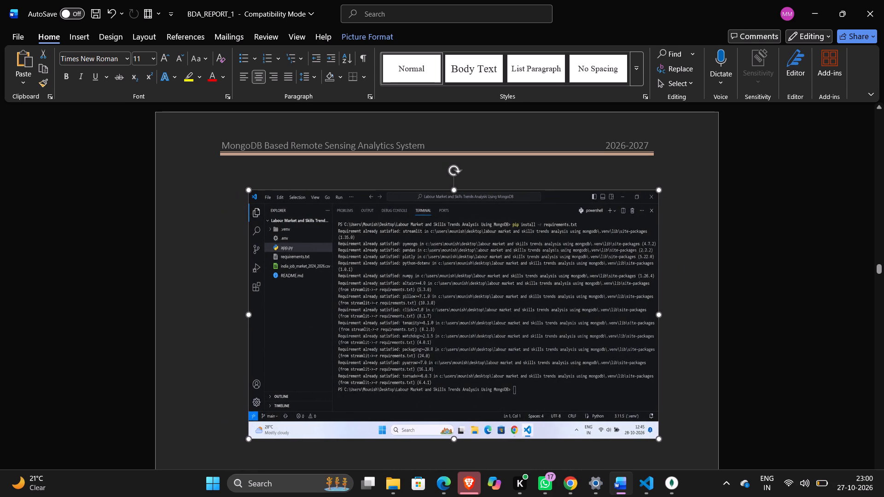
drag(644, 321, 655, 317)
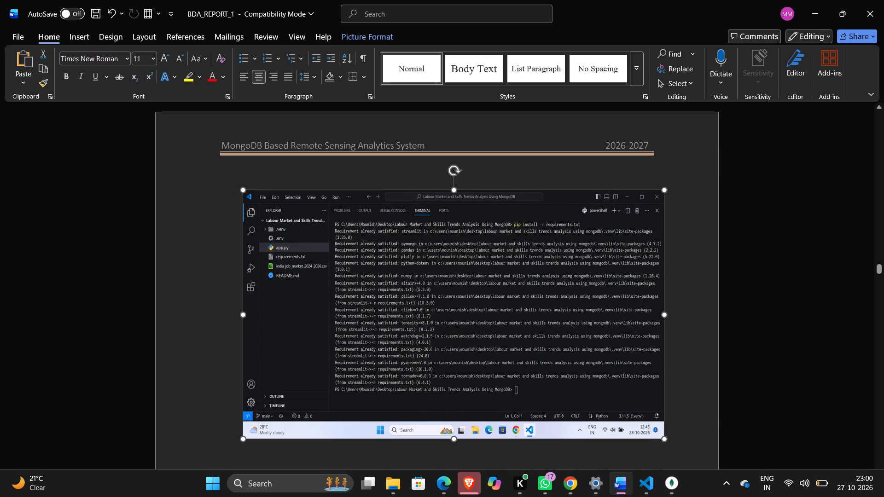
Left-align the VS Code screenshot with the page's text margin and deselect it.
click(244, 85)
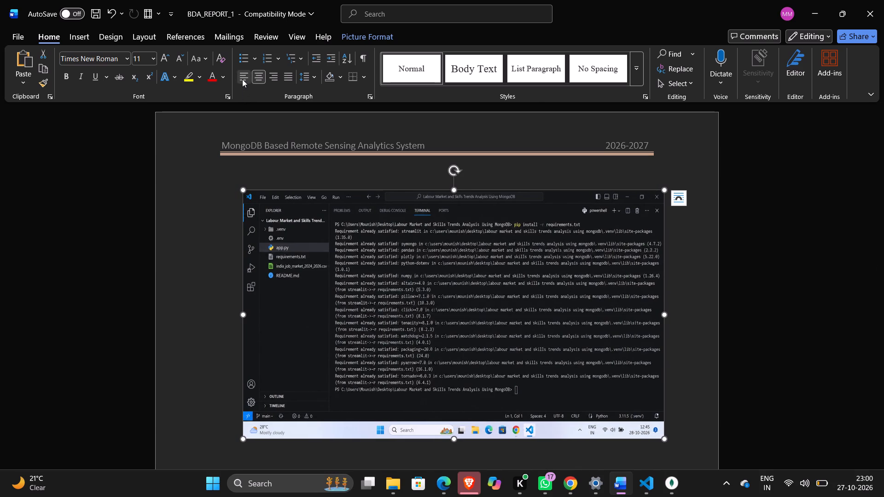
click(242, 79)
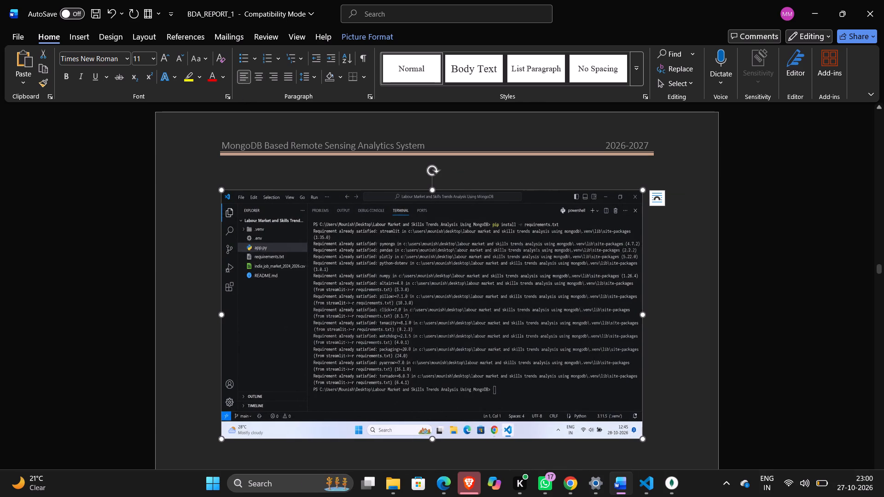
click(687, 266)
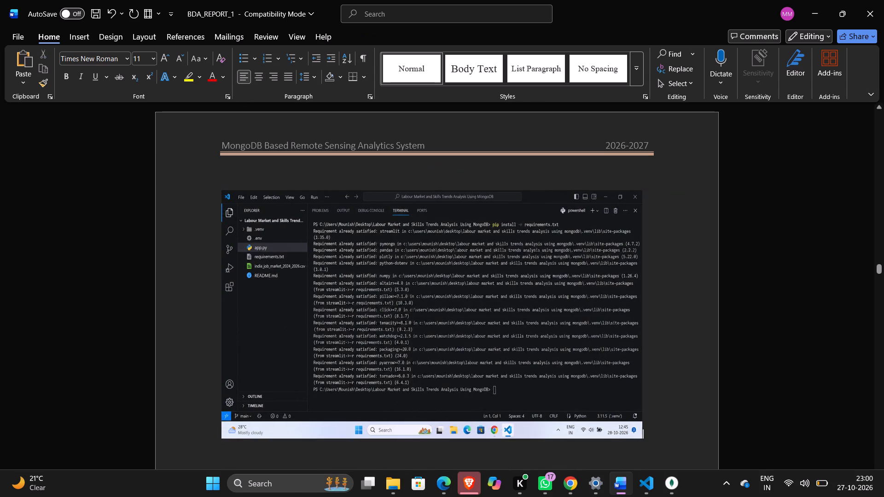
Remove the empty lines above the "Step 3: Configure the environment" heading to bring it onto page 12 below the VS Code screenshot.
scroll(458, 201, down, 3)
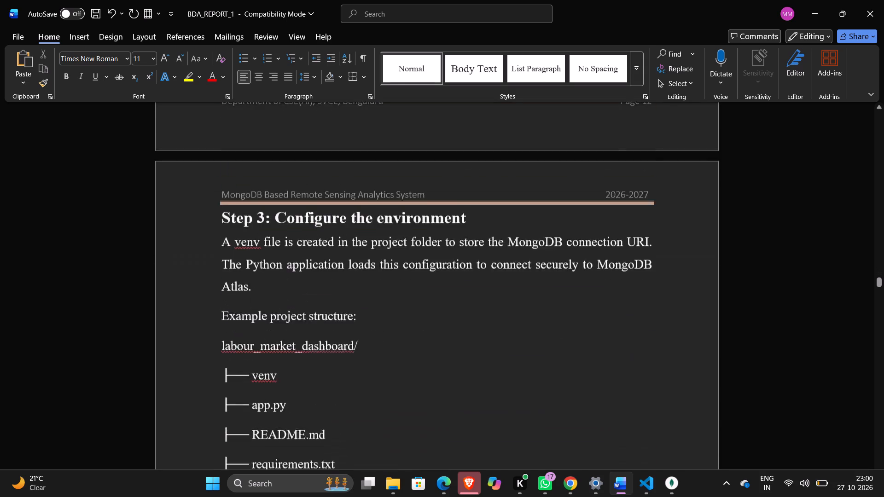
scroll(458, 201, up, 1)
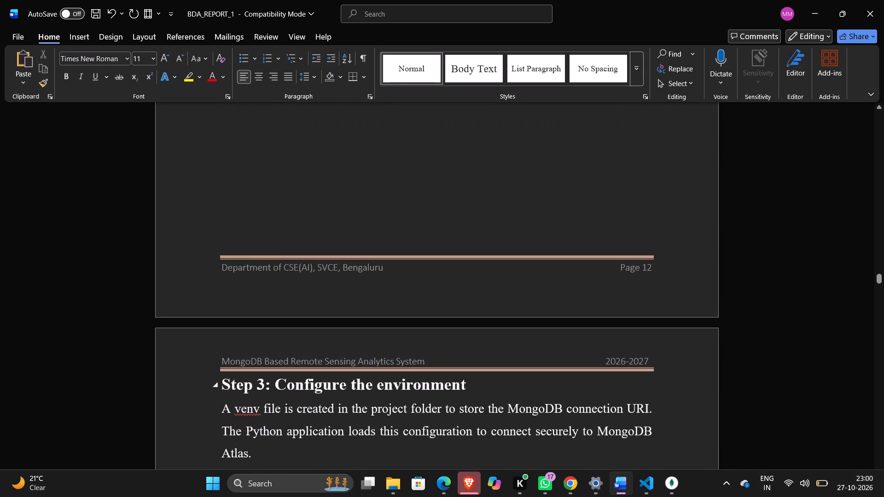
click(221, 385)
key(BackSpace)
key(BackSpace)
key(BackSpace)
key(BackSpace)
key(BackSpace)
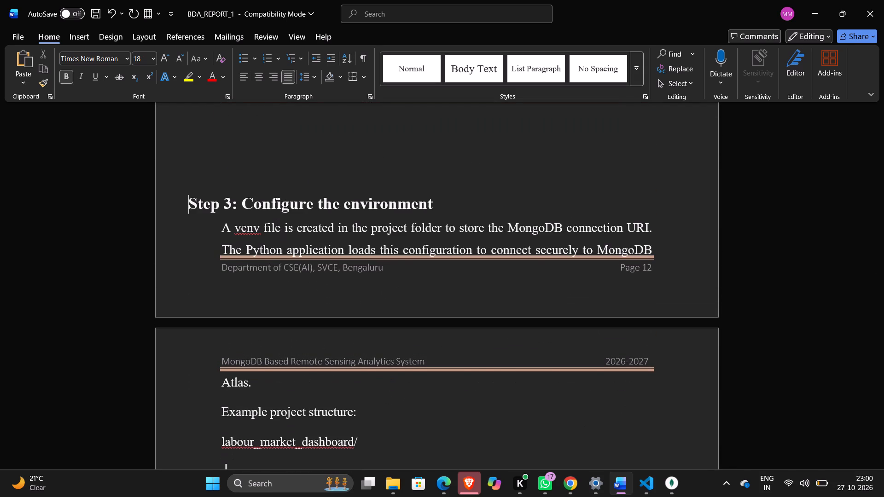
key(BackSpace)
key(BackSpace)
key(BackSpace)
key(BackSpace)
key(BackSpace)
key(BackSpace)
key(BackSpace)
key(BackSpace)
key(BackSpace)
key(BackSpace)
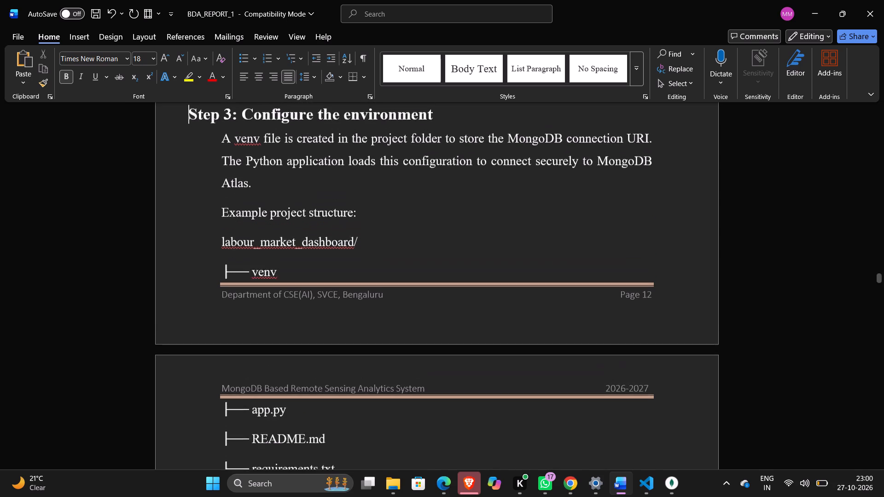
key(BackSpace)
key(BackSpace)
key(BackSpace)
key(BackSpace)
key(BackSpace)
key(BackSpace)
key(BackSpace)
key(BackSpace)
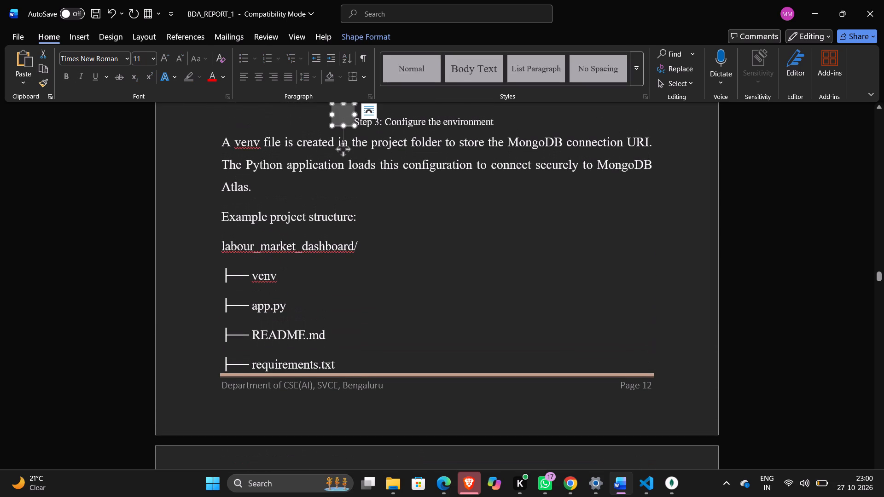
Delete the small empty shapes and remaining blank spacing between the VS Code screenshot and the Step 3 heading.
scroll(221, 385, up, 1)
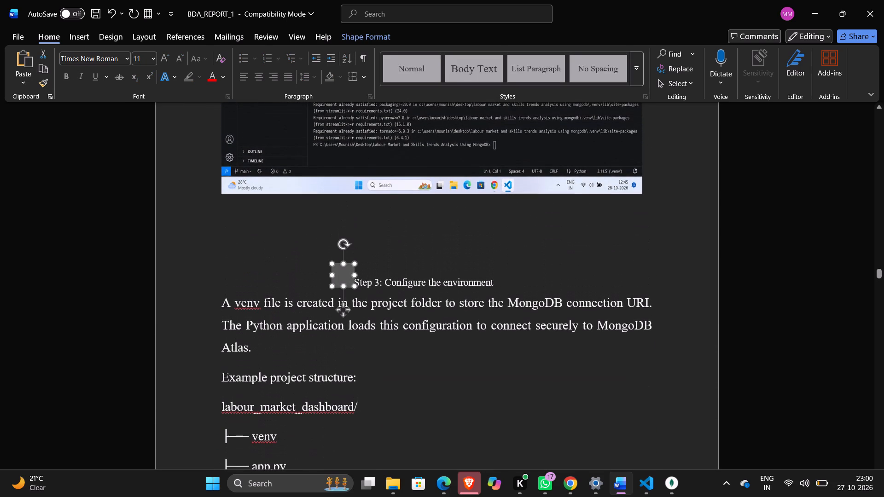
key(BackSpace)
key(BackSpace)
key(BackSpace)
key(BackSpace)
key(BackSpace)
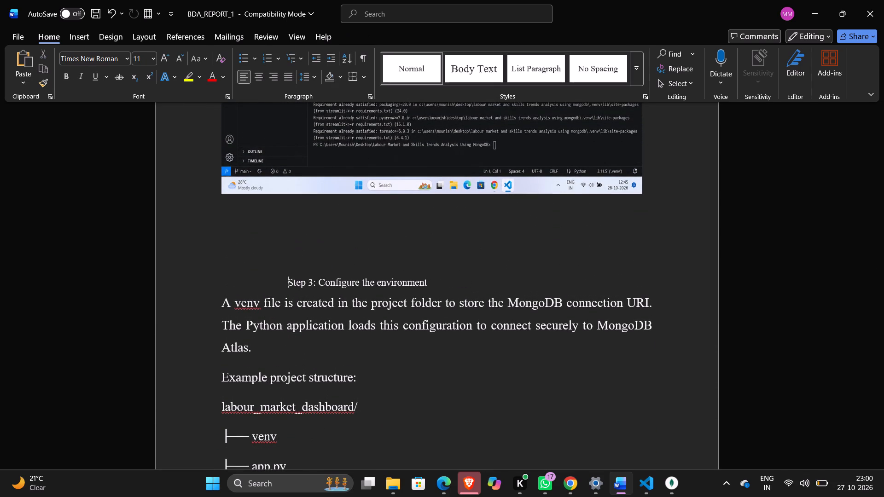
key(BackSpace)
key(BackSpace)
key(BackSpace)
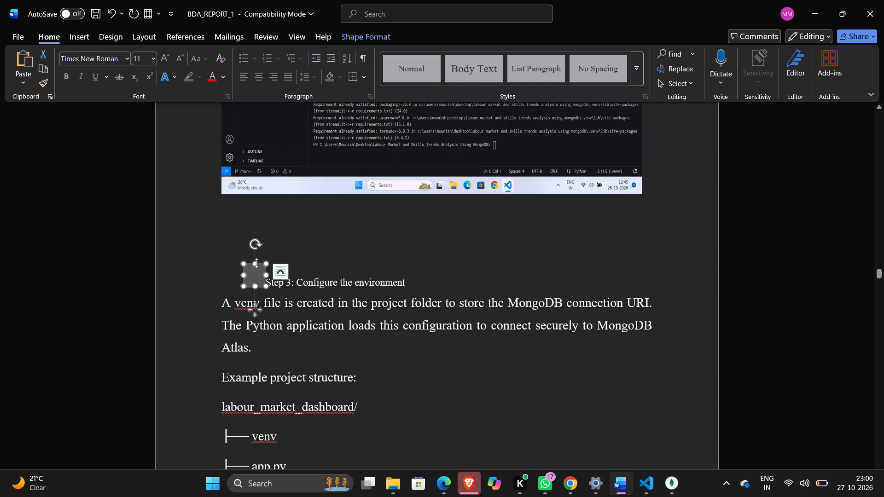
right_click(254, 280)
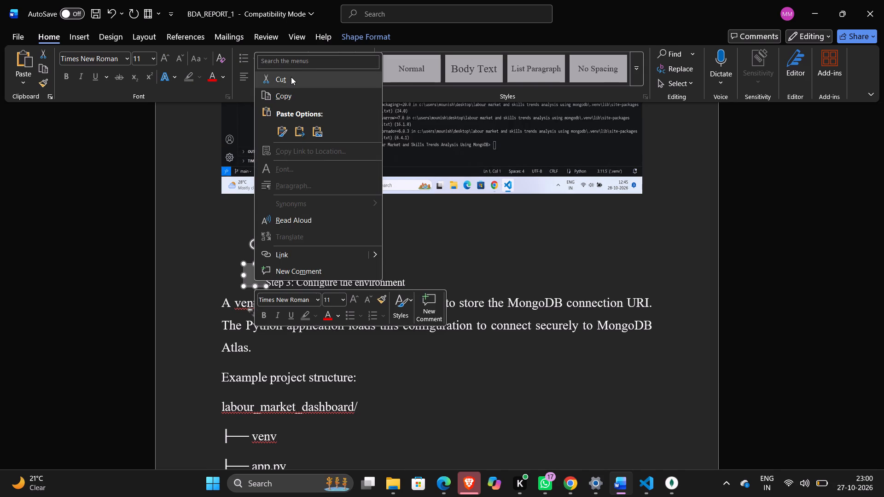
click(291, 77)
key(BackSpace)
key(BackSpace)
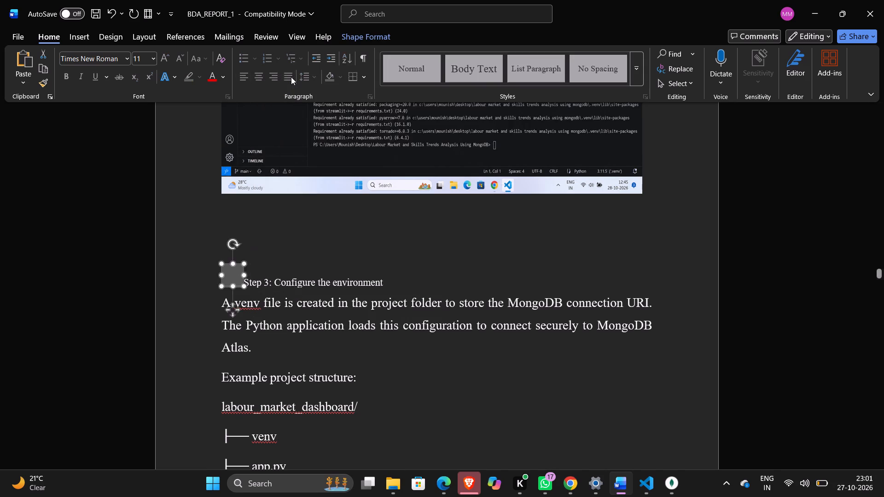
key(BackSpace)
key(BackSpace)
key(BackSpace)
key(BackSpace)
key(BackSpace)
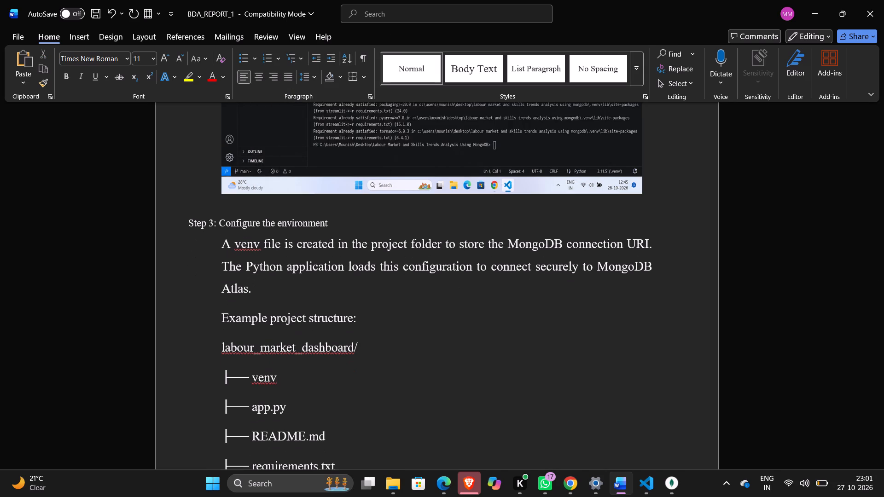
Indent the Step 3 heading to line up with the body text's margin.
key(Tab)
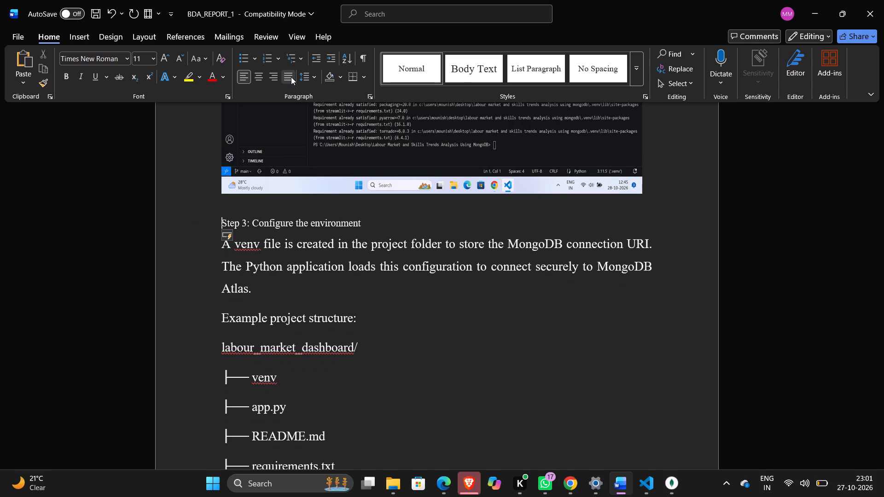
scroll(291, 77, down, 3)
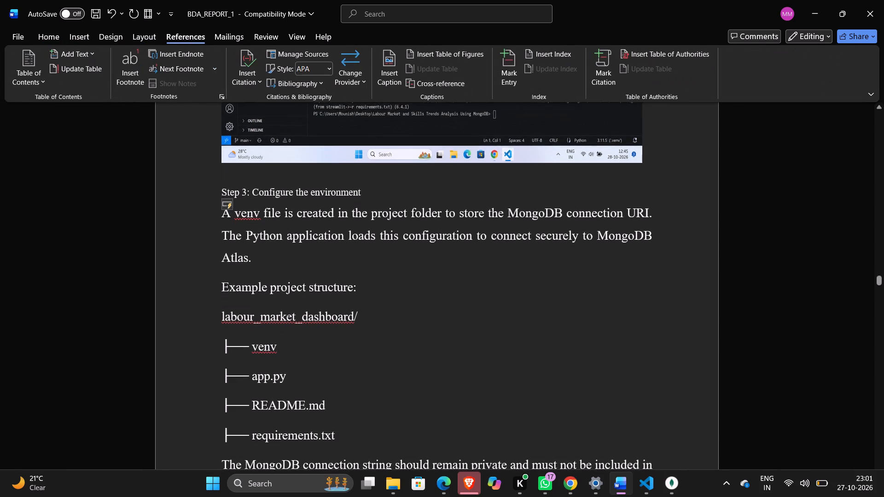
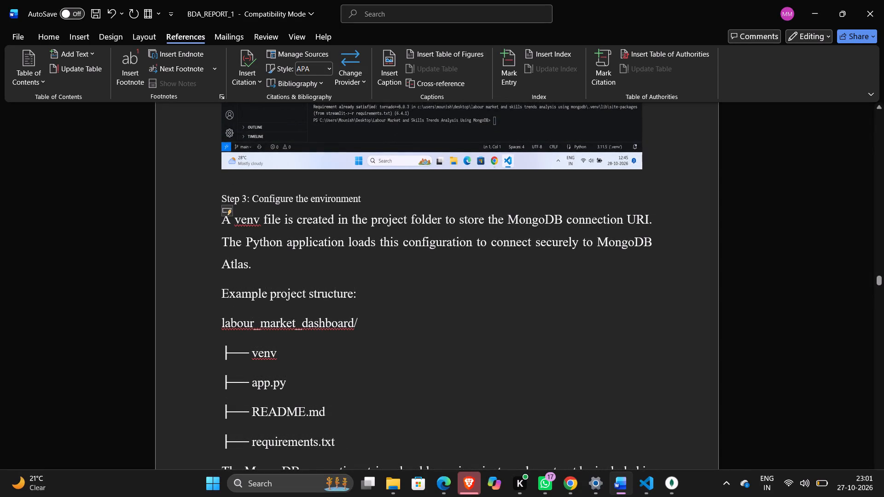
Format the "Step 3: Configure the environment" heading as bold with font size 14.
drag(360, 199, 215, 188)
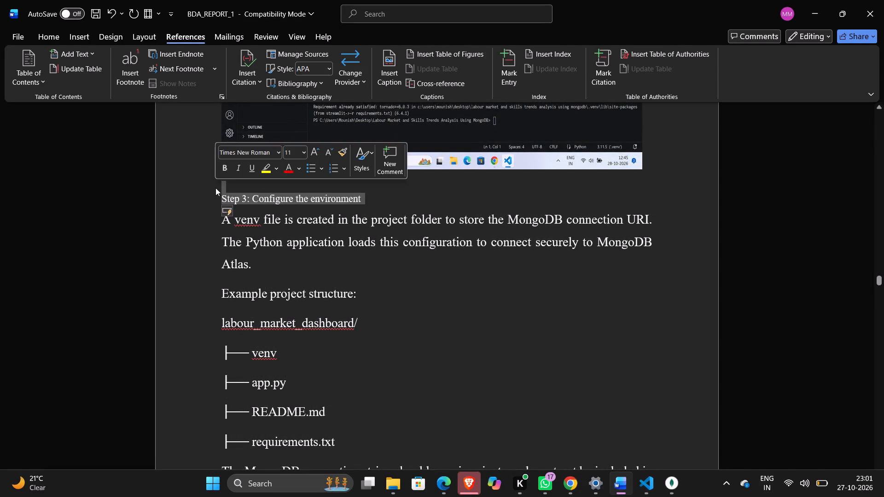
click(228, 171)
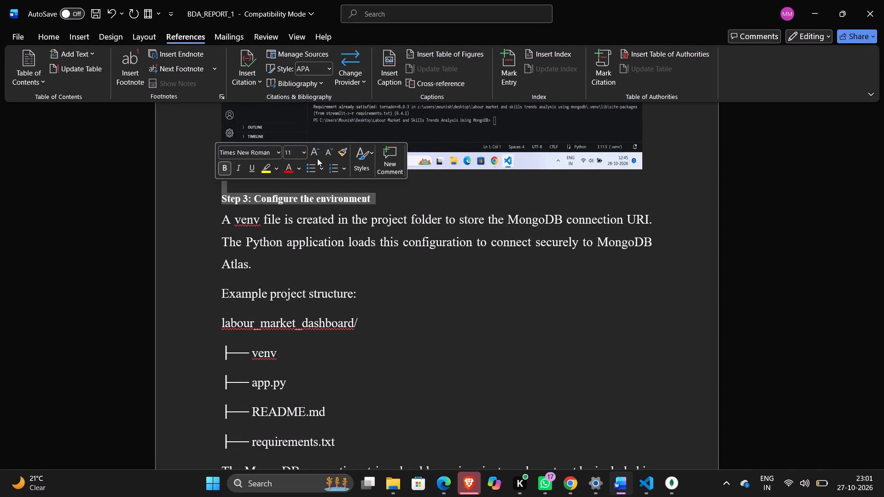
click(300, 151)
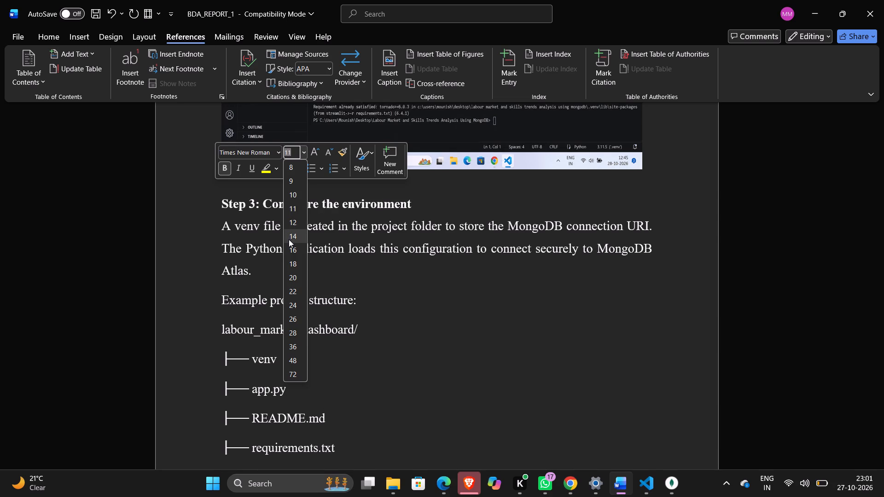
click(289, 239)
click(449, 291)
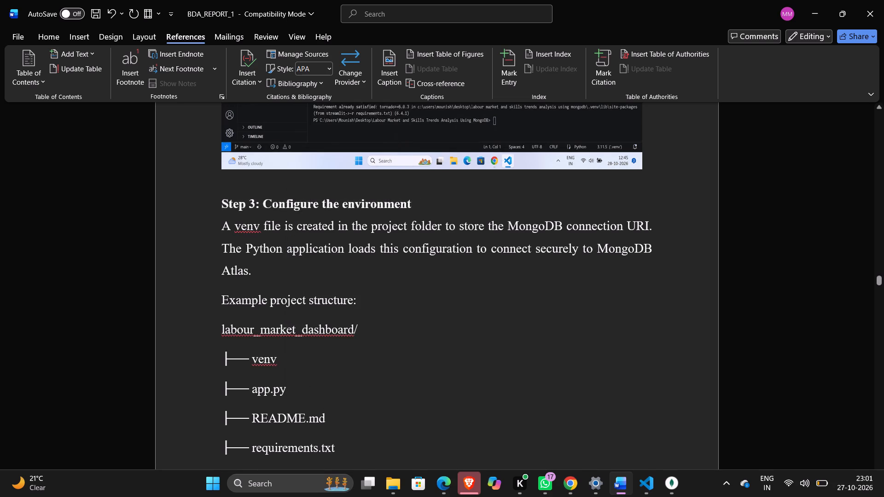
Select the pip install command between its quotation marks in the Step 2 Python libraries section.
scroll(449, 291, down, 1)
scroll(449, 291, up, 1)
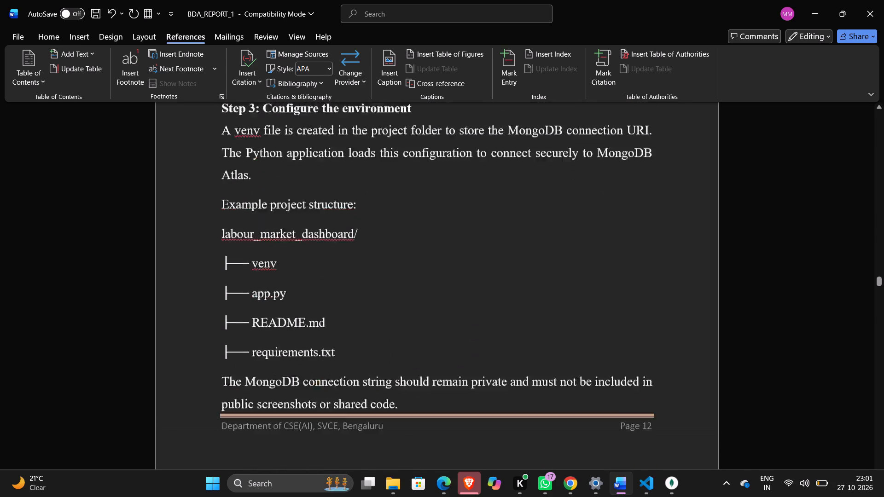
scroll(449, 291, up, 5)
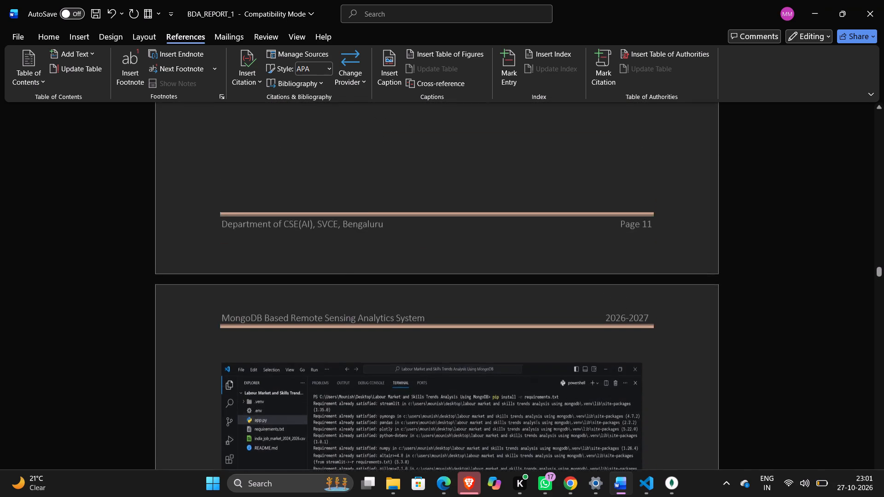
scroll(449, 291, up, 1)
scroll(449, 291, down, 1)
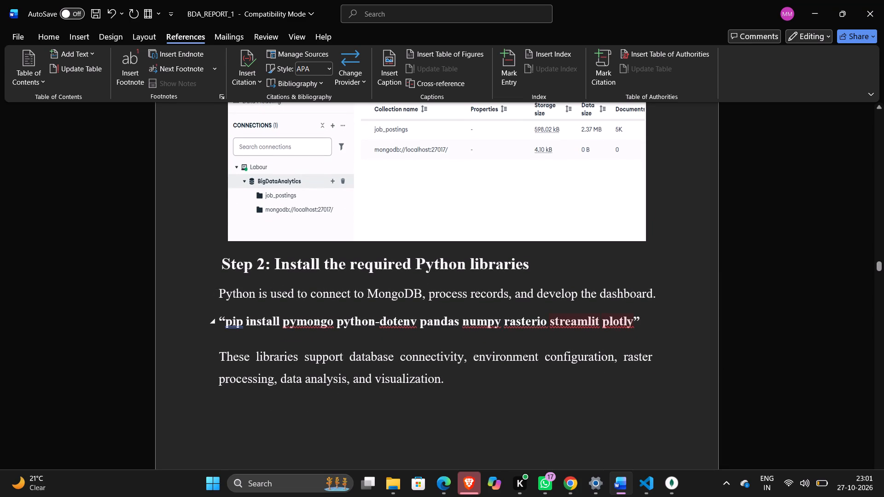
click(636, 323)
drag(633, 321, 208, 334)
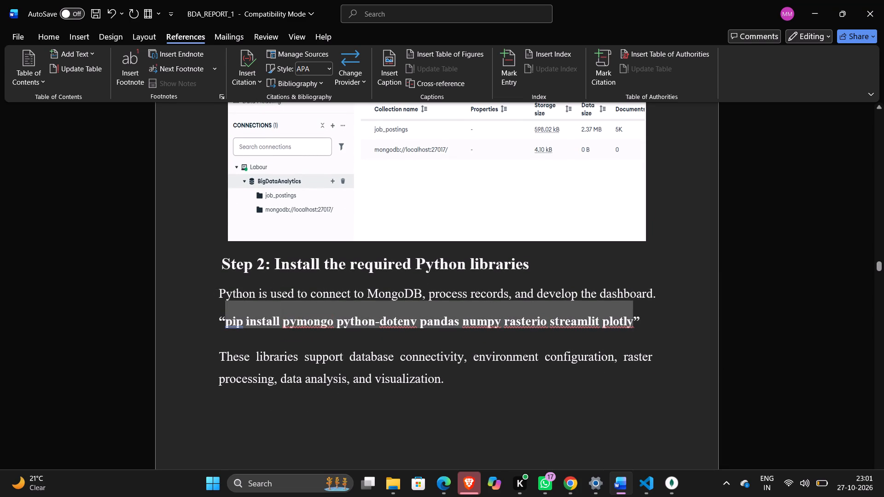
drag(208, 334, 233, 324)
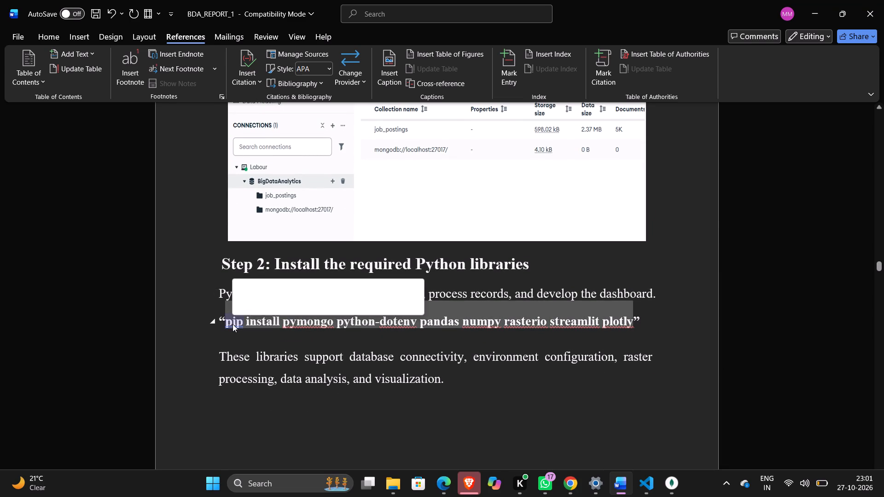
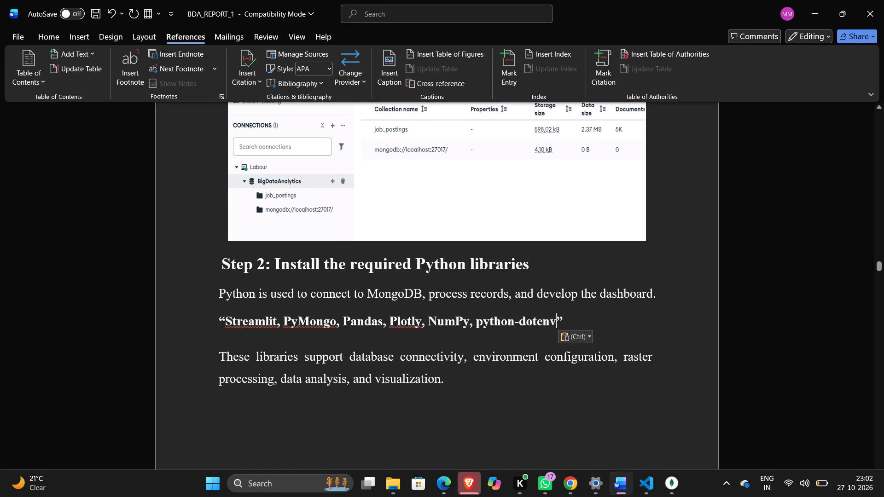
Check the font size of the "Step 2: Install the required Python libraries" heading against the Step 3 content.
scroll(297, 496, down, 1)
scroll(495, 321, up, 1)
scroll(495, 321, down, 3)
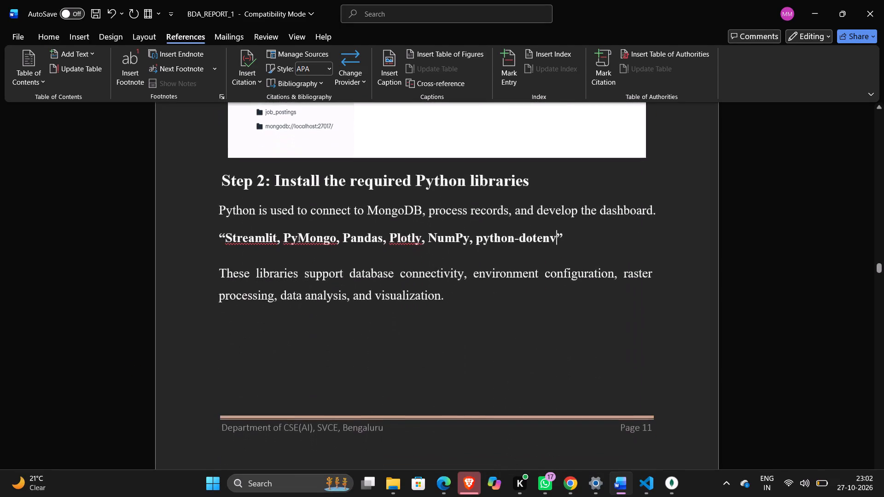
scroll(495, 321, down, 5)
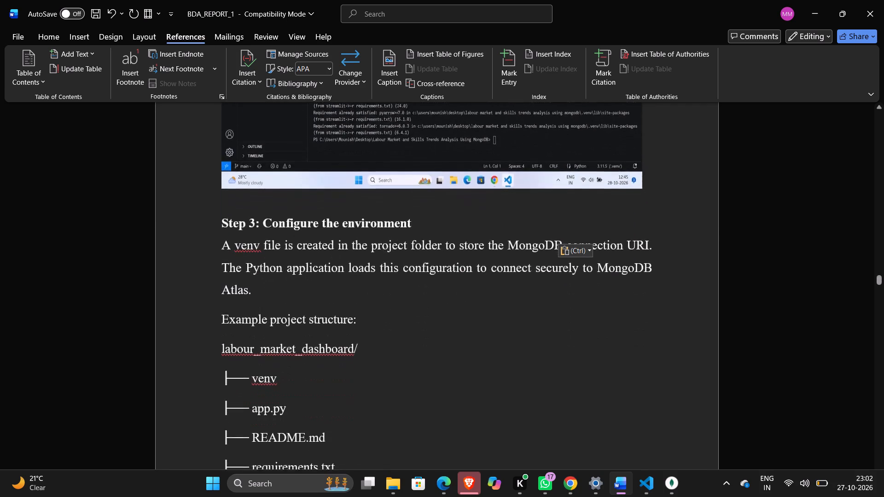
scroll(495, 321, up, 4)
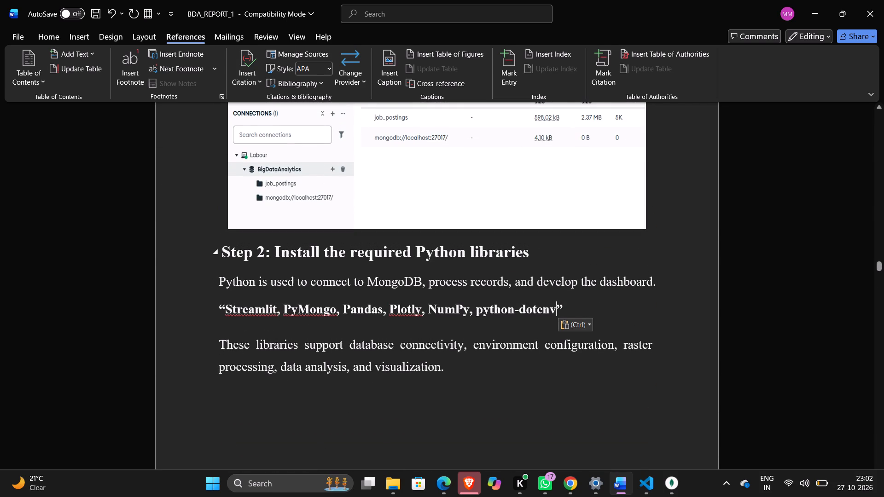
drag(534, 247, 471, 248)
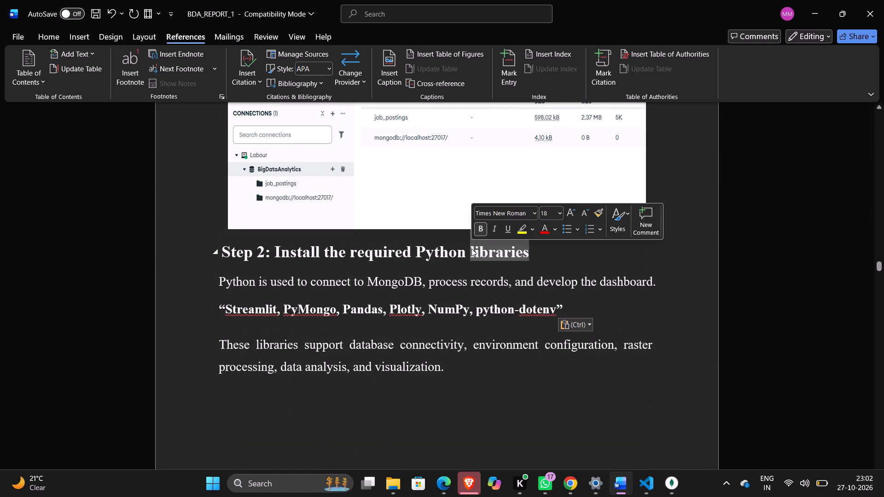
click(52, 39)
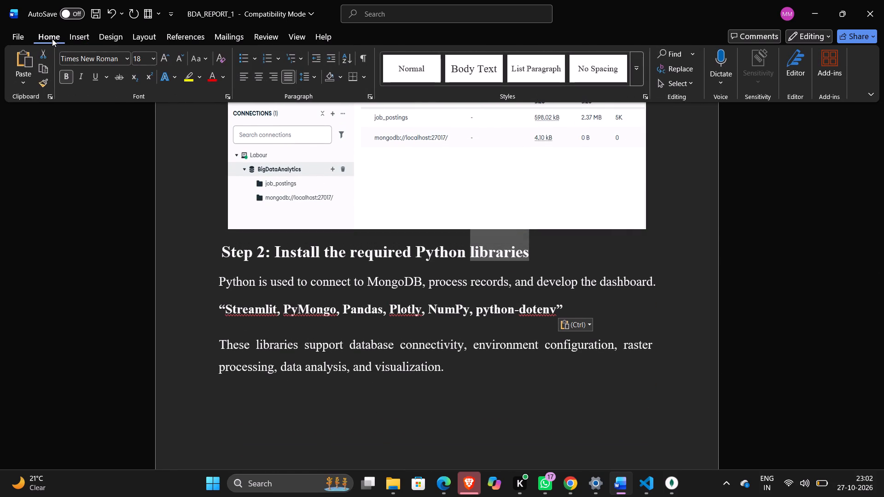
Set the font size of the "Step 3: Configure the environment" heading to 18.
click(505, 407)
scroll(505, 407, down, 2)
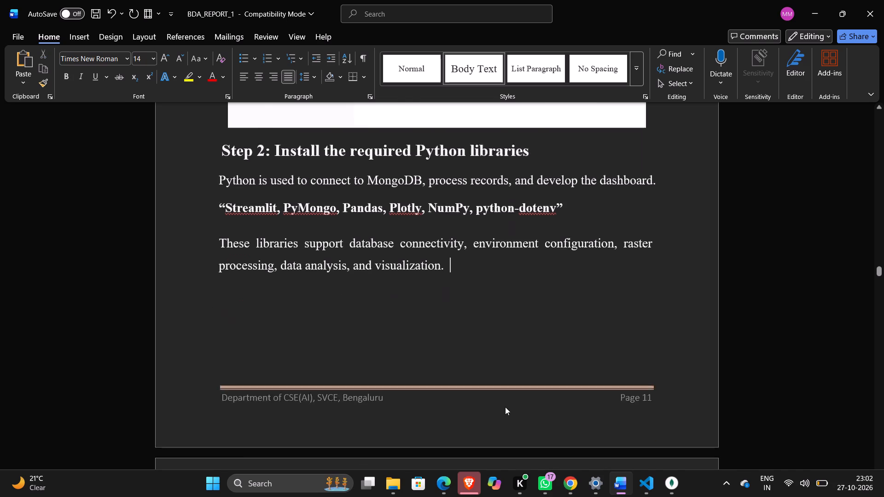
scroll(505, 407, down, 3)
scroll(348, 180, up, 1)
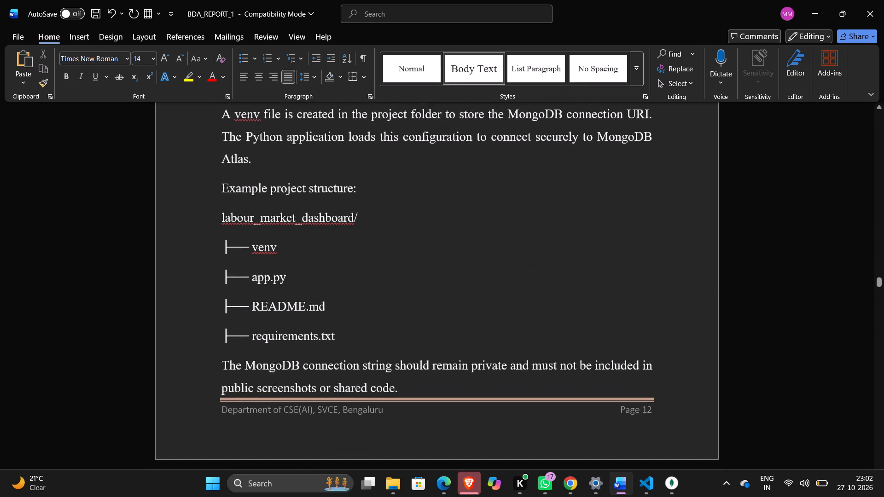
scroll(348, 180, up, 1)
drag(422, 166, 193, 157)
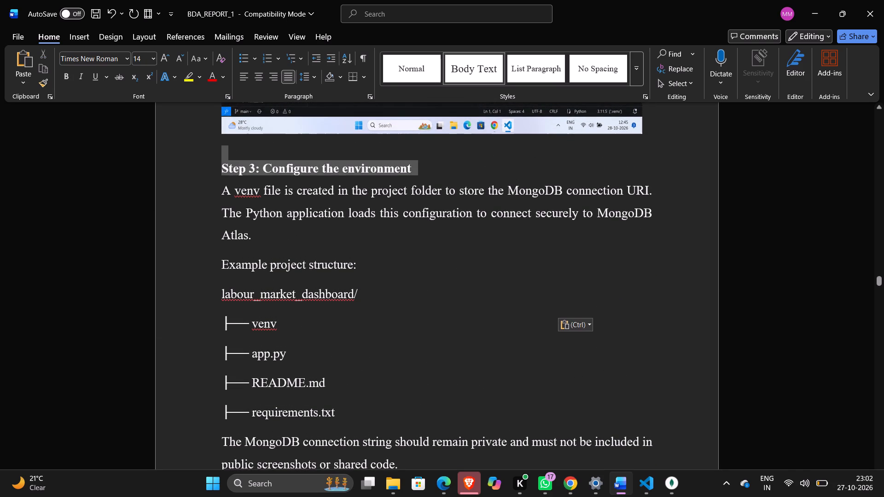
drag(193, 157, 183, 173)
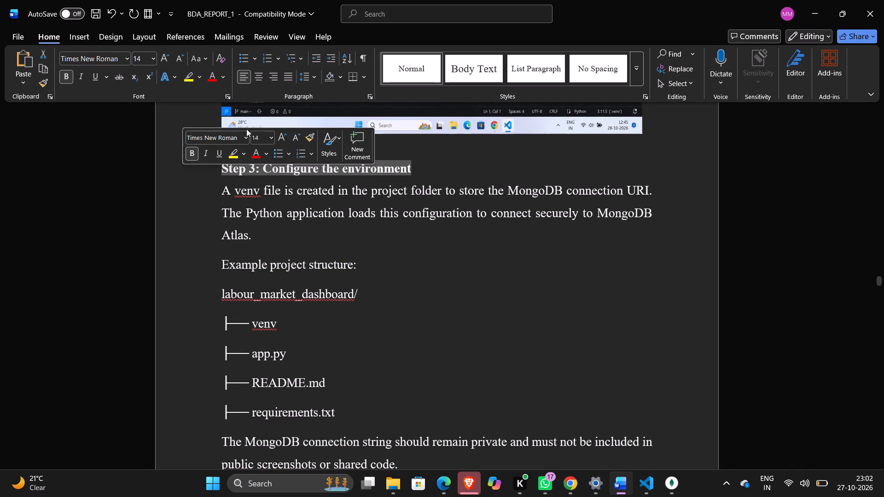
click(269, 138)
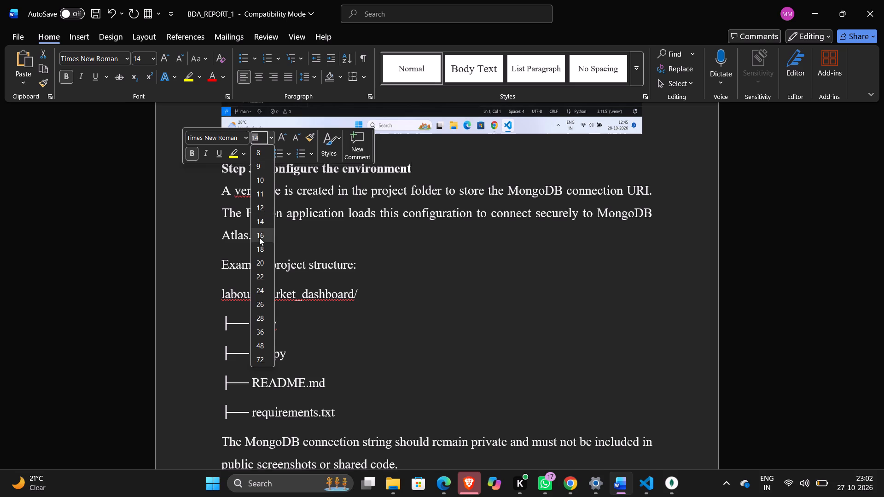
click(257, 248)
click(506, 222)
Delete the blank line between the terminal screenshot and the "Step 3: Configure the environment" heading.
scroll(506, 222, down, 1)
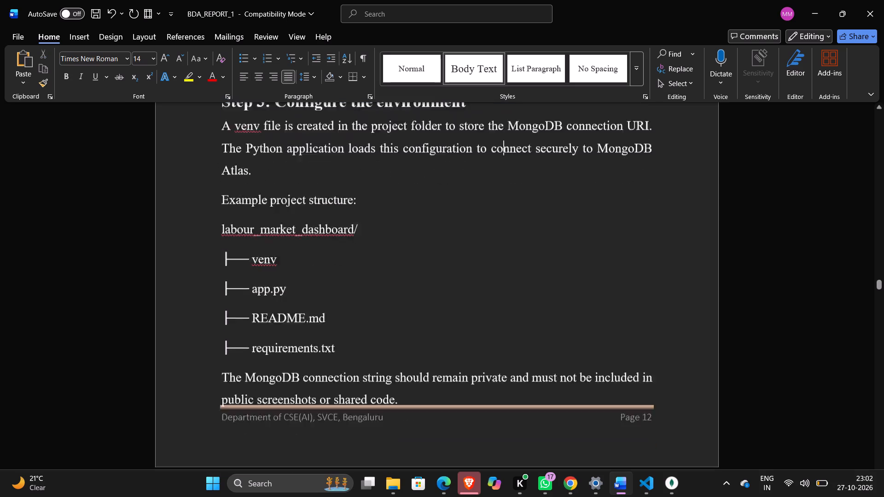
scroll(506, 222, down, 1)
scroll(506, 222, up, 3)
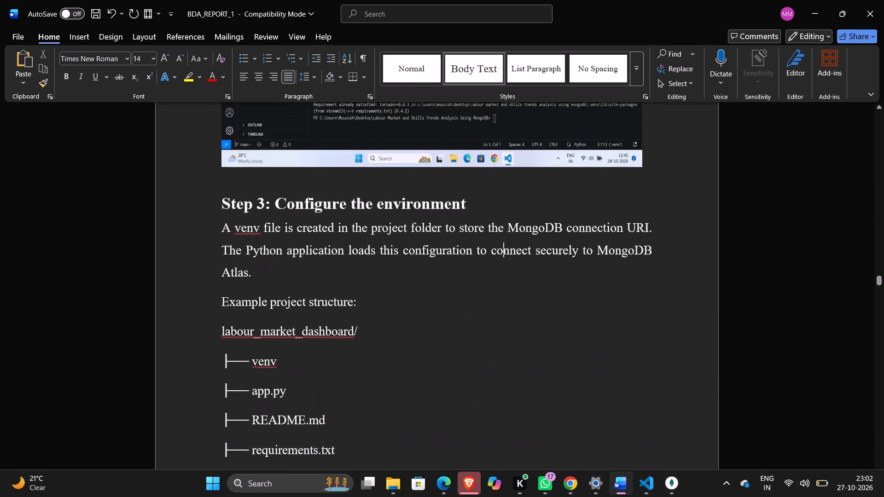
scroll(506, 222, up, 1)
click(260, 239)
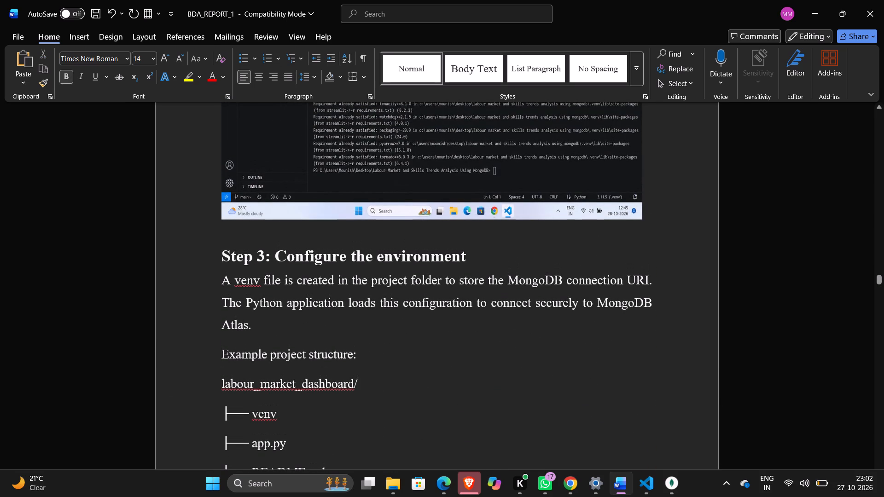
key(BackSpace)
key(BackSpace)
Review the old project screenshot below Step 3, switch to Visual Studio Code, and stop the running Streamlit app in the terminal.
scroll(260, 239, down, 2)
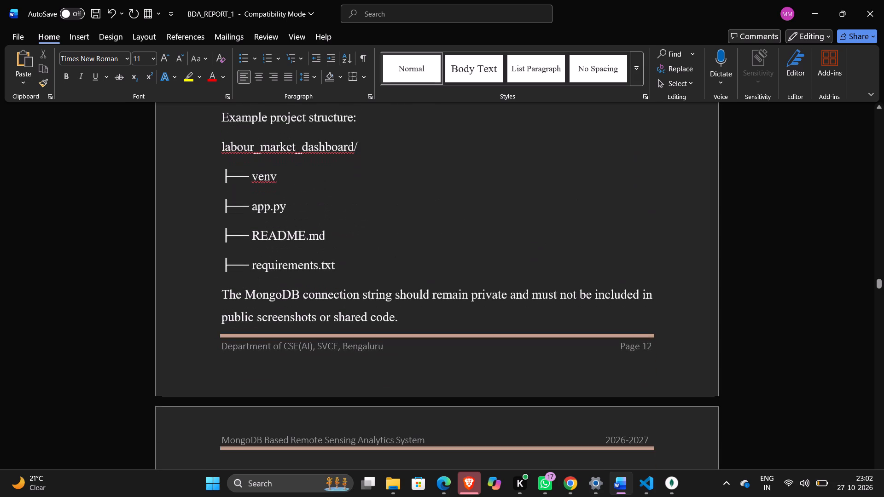
scroll(260, 239, down, 3)
scroll(260, 239, up, 1)
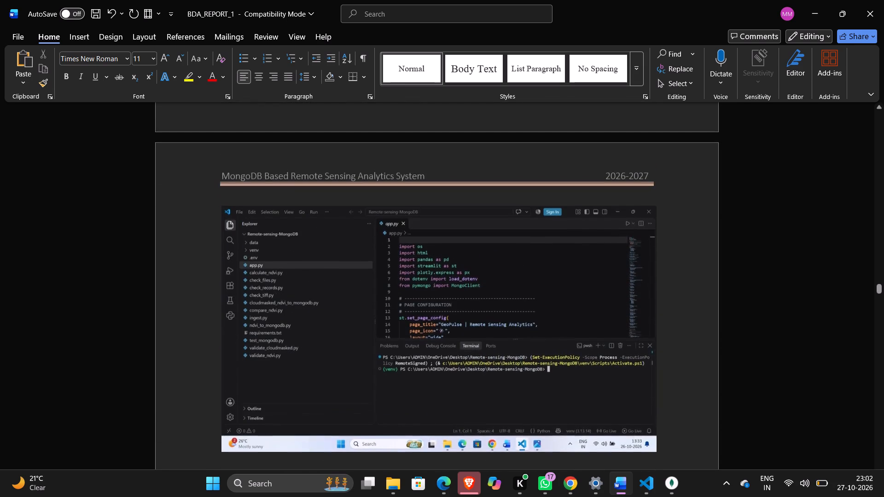
scroll(260, 239, down, 1)
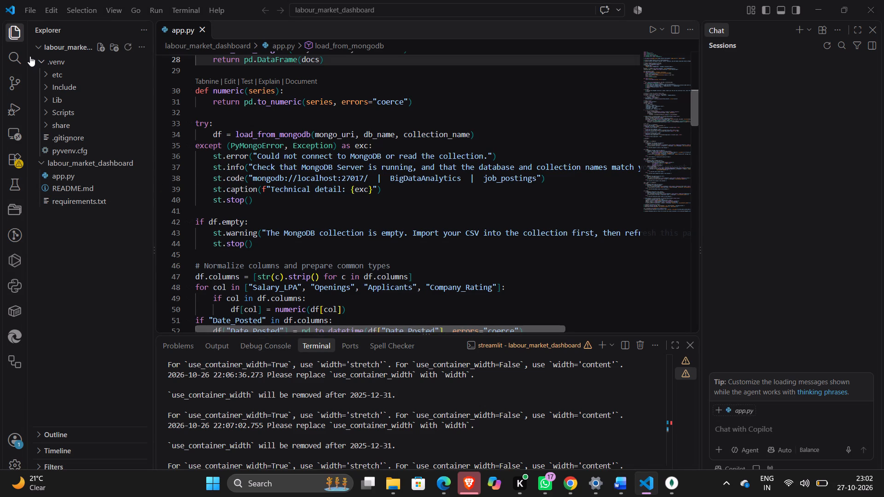
click(76, 170)
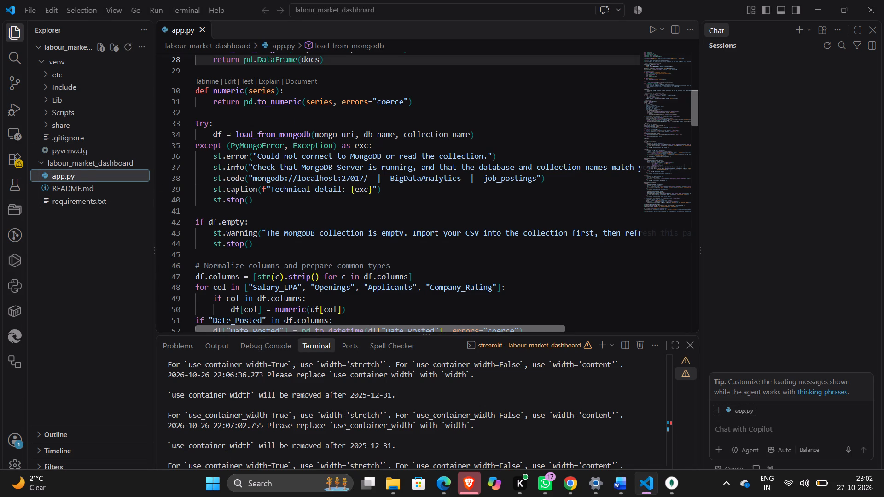
scroll(475, 410, down, 14)
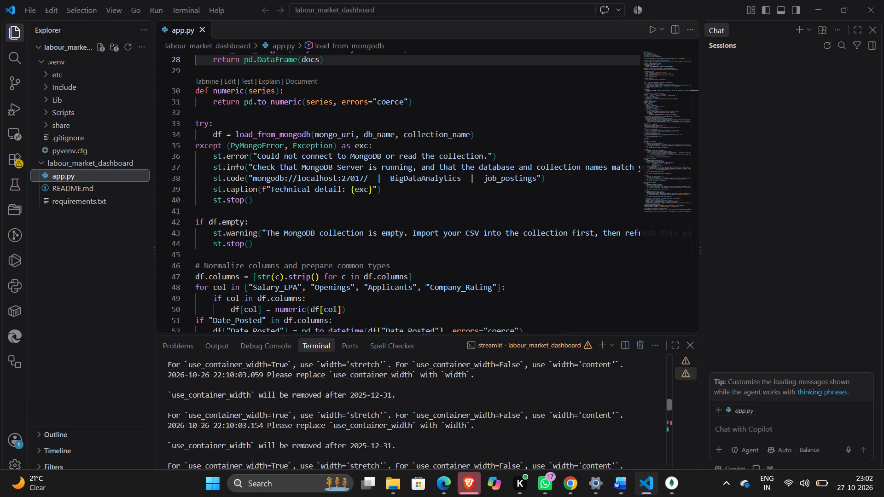
scroll(475, 410, down, 15)
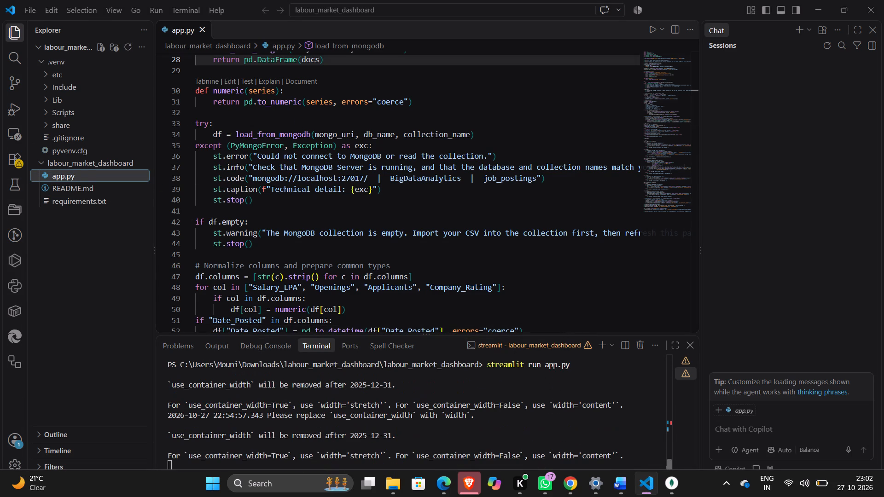
key(ctrl+c)
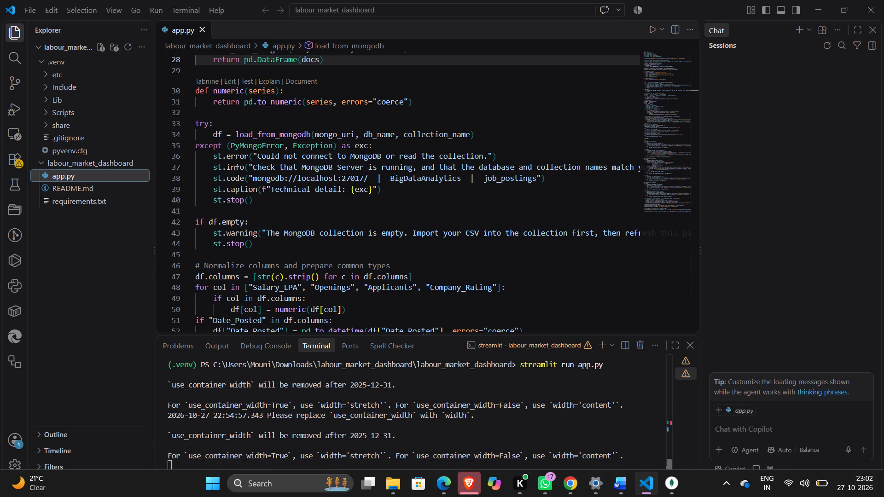
click(171, 462)
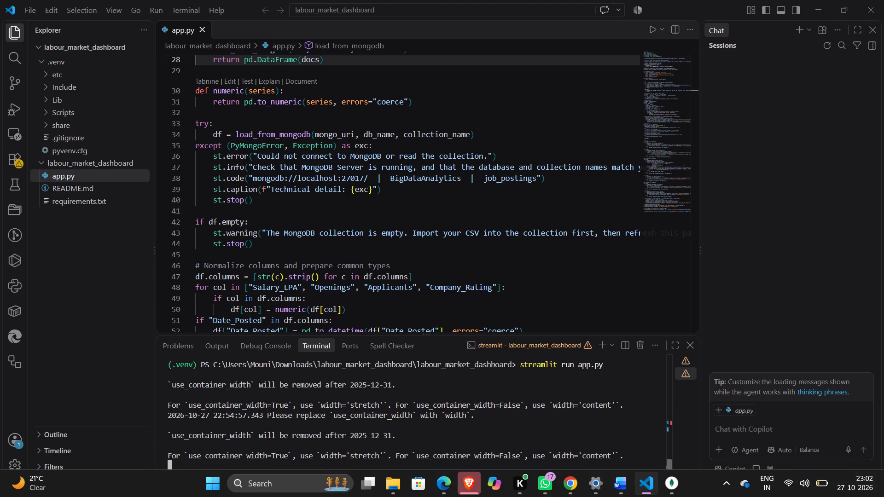
key(ctrl+c)
scroll(171, 462, down, 1)
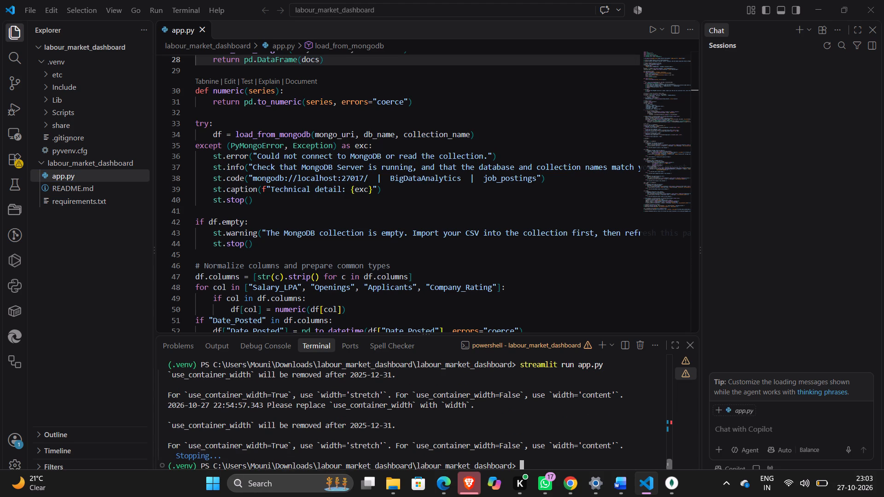
Enlarge the terminal area upward over the app.py code so more of its output fits in view.
scroll(279, 414, down, 1)
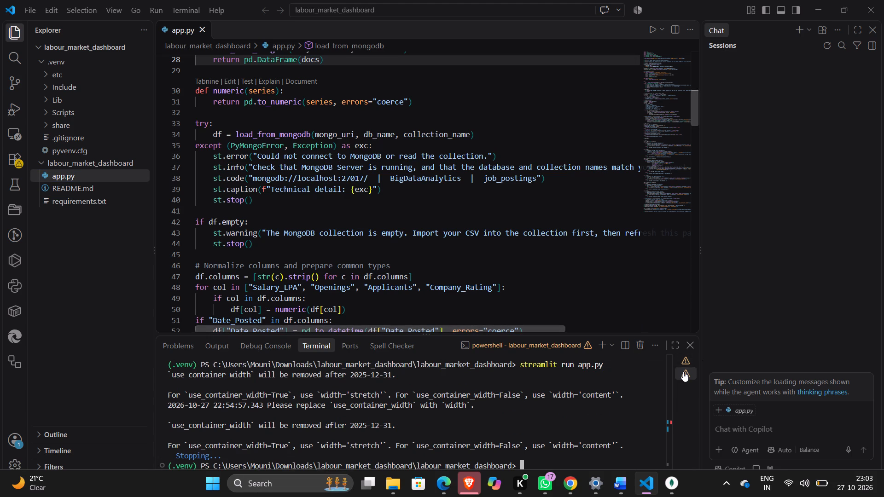
scroll(453, 427, down, 2)
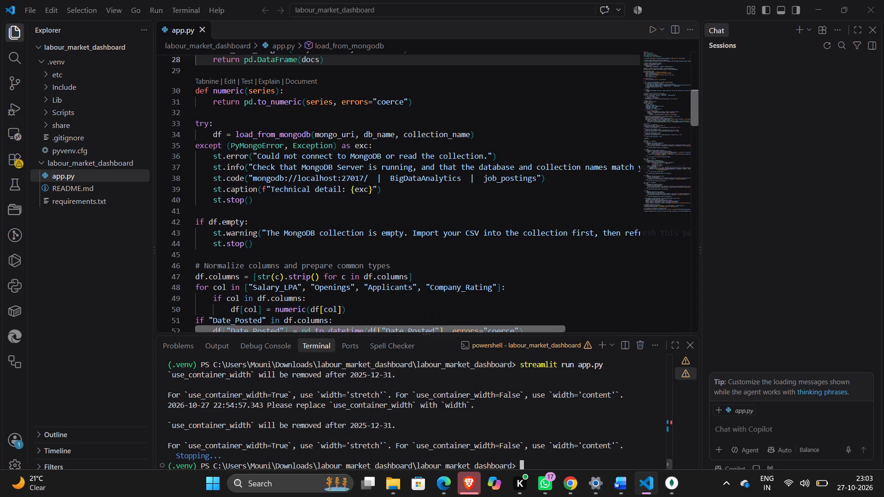
click(423, 214)
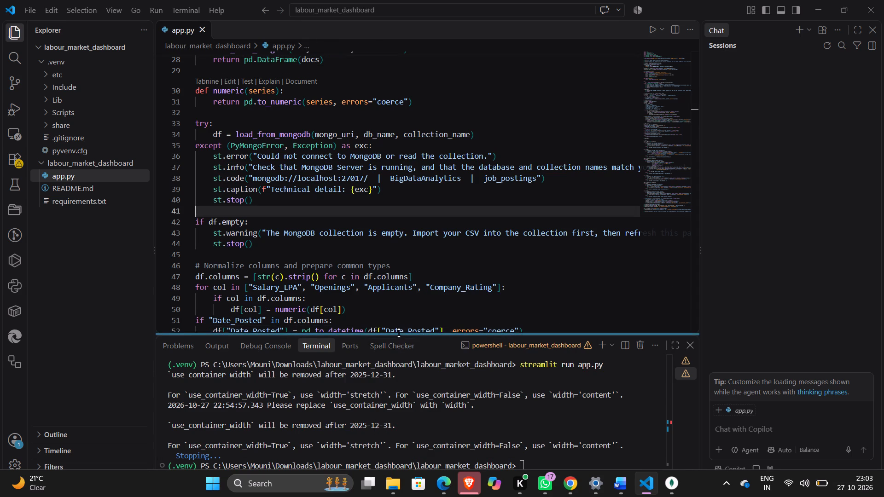
click(391, 296)
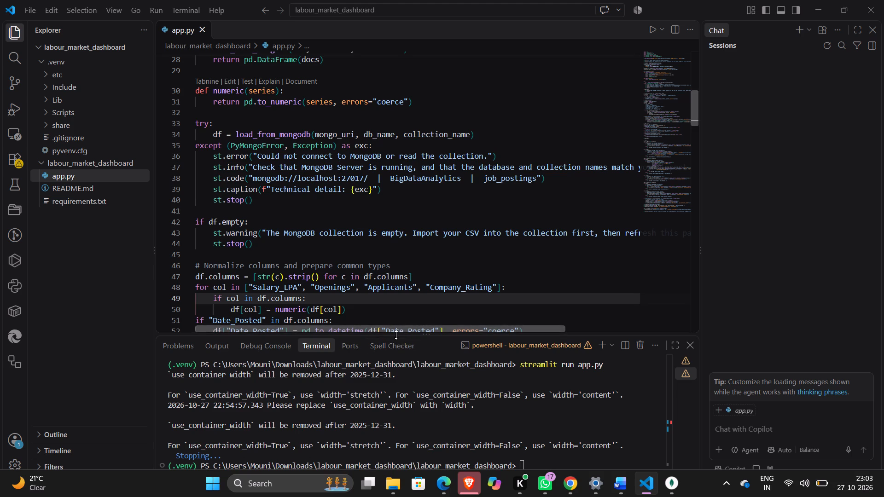
drag(396, 335, 388, 217)
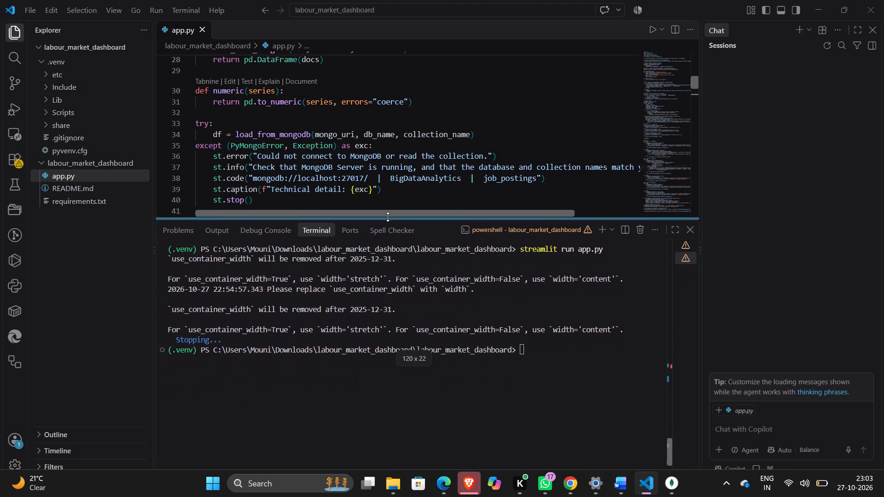
drag(388, 217, 386, 212)
click(404, 410)
scroll(404, 410, down, 1)
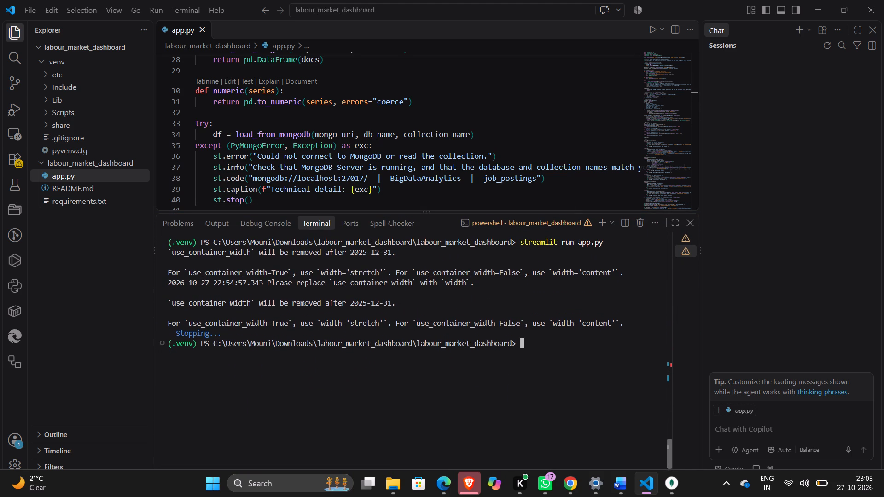
scroll(404, 410, down, 1)
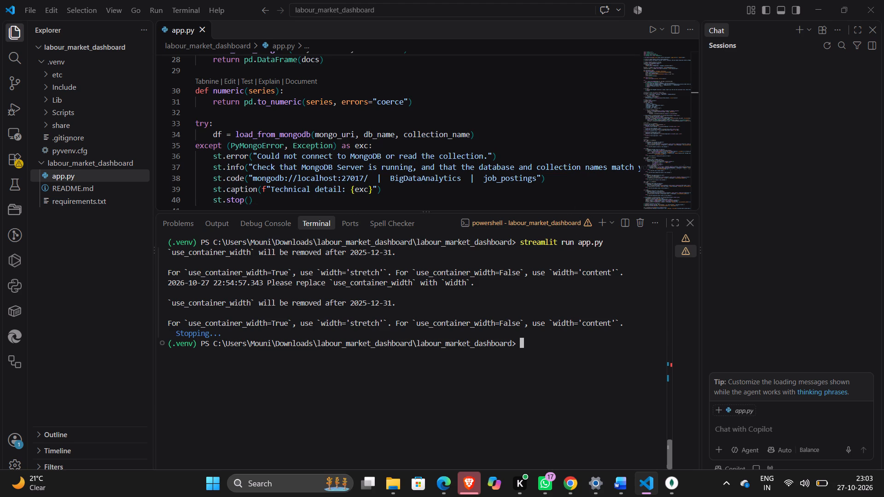
Capture a screenshot of the area spanning the labour_market_dashboard file tree, the app.py code and the terminal output.
key(Print)
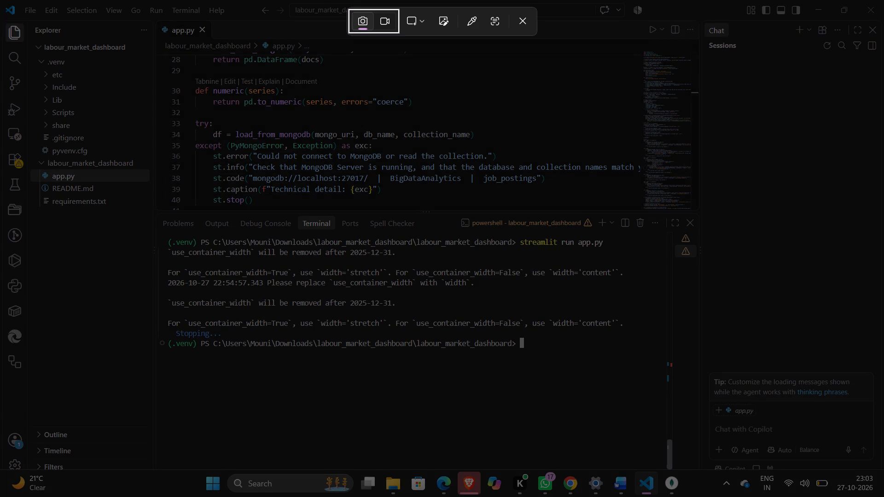
drag(28, 43, 511, 250)
scroll(420, 196, right, 1)
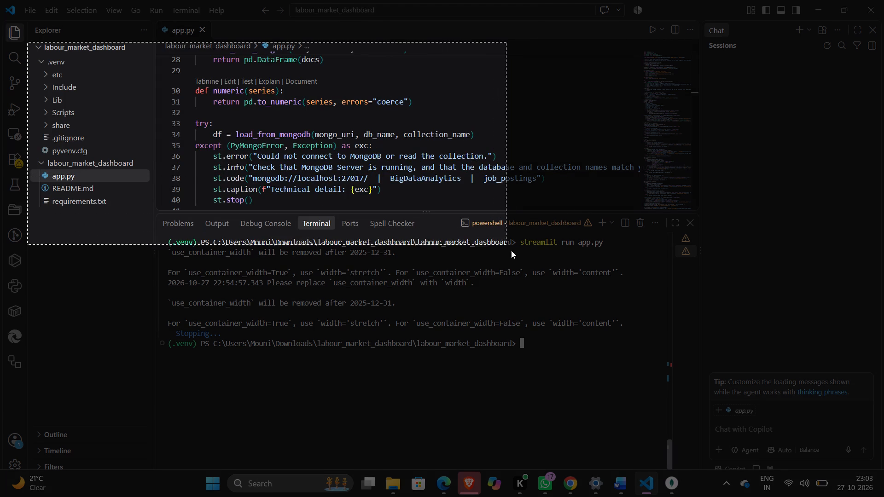
drag(511, 250, 708, 356)
scroll(517, 254, right, 1)
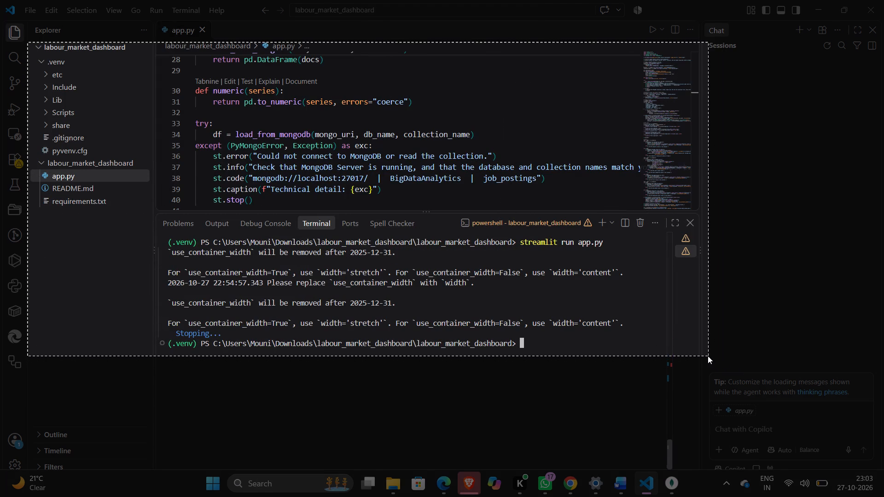
drag(708, 356, 705, 356)
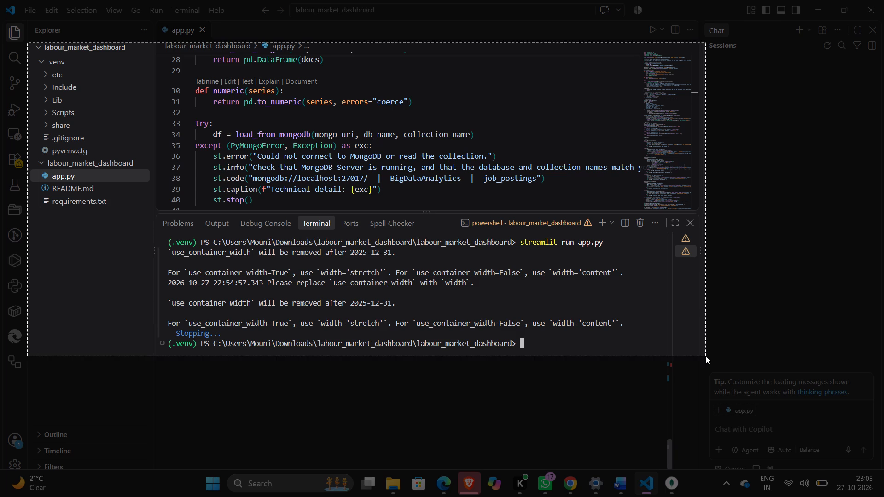
drag(705, 356, 701, 356)
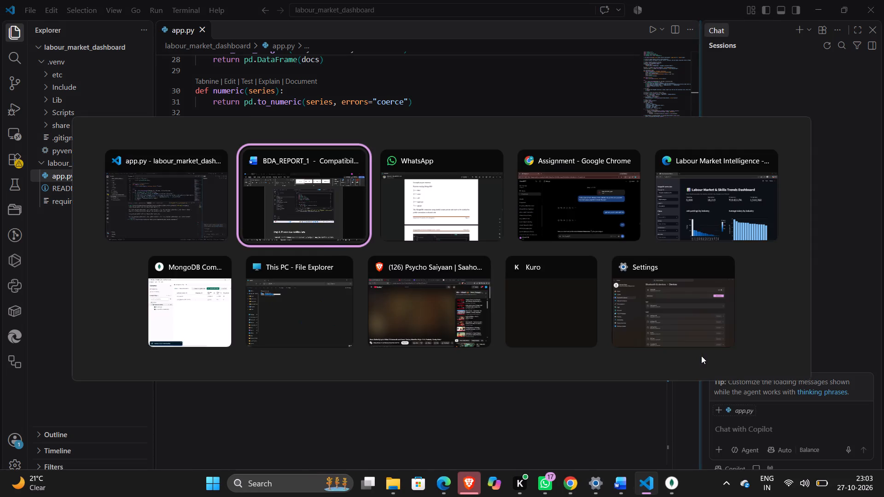
Switch to the Word report and replace the old Remote-sensing-MongoDB screenshot above Step 4 with the captured labour_market_dashboard screenshot.
scroll(516, 284, up, 1)
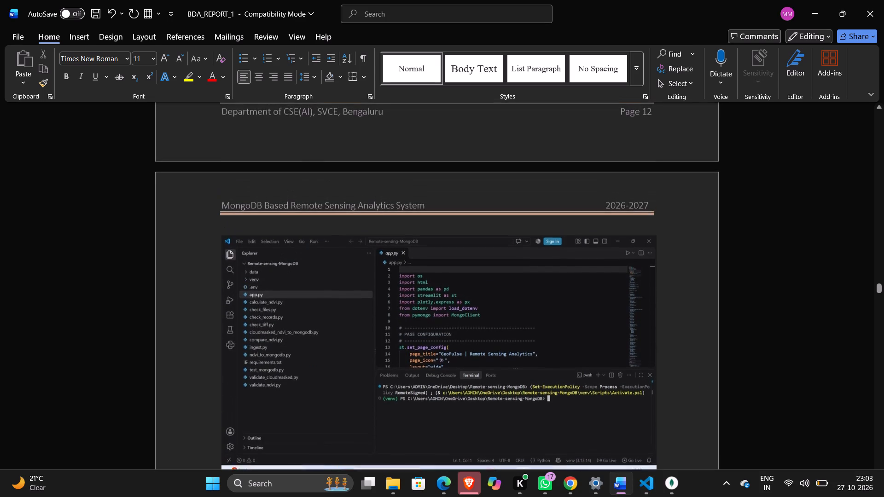
scroll(516, 284, up, 1)
click(373, 348)
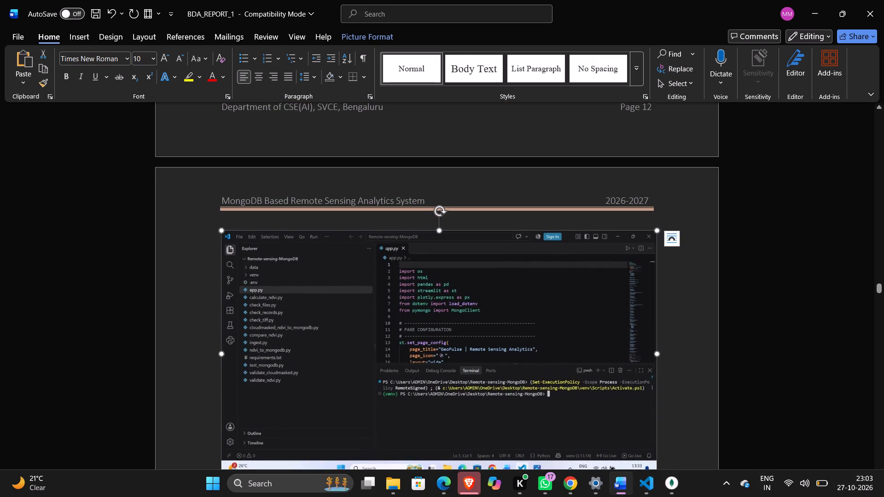
key(BackSpace)
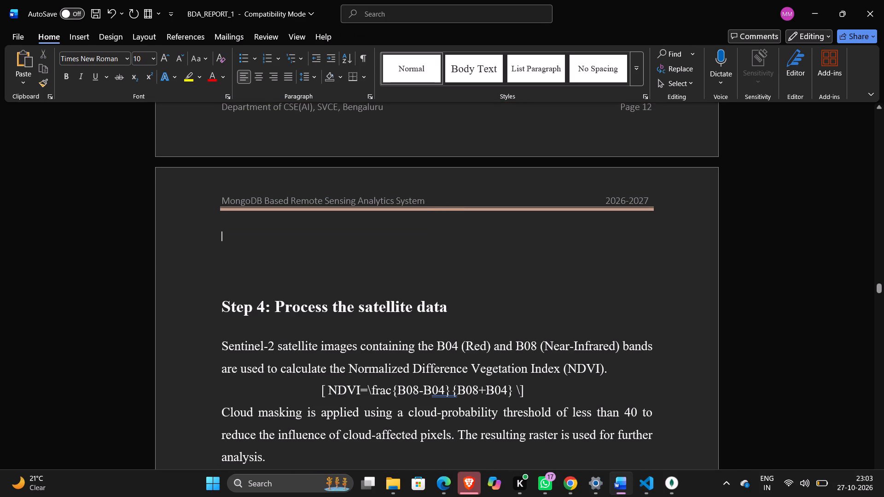
key(ctrl+v)
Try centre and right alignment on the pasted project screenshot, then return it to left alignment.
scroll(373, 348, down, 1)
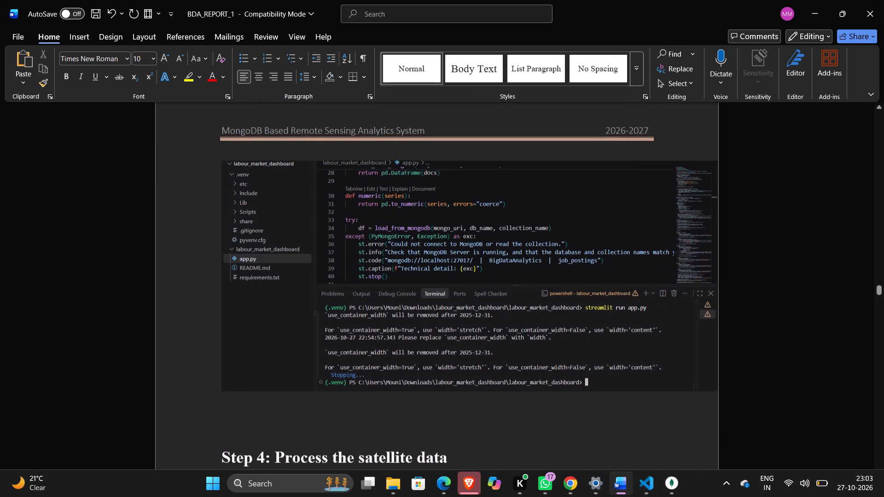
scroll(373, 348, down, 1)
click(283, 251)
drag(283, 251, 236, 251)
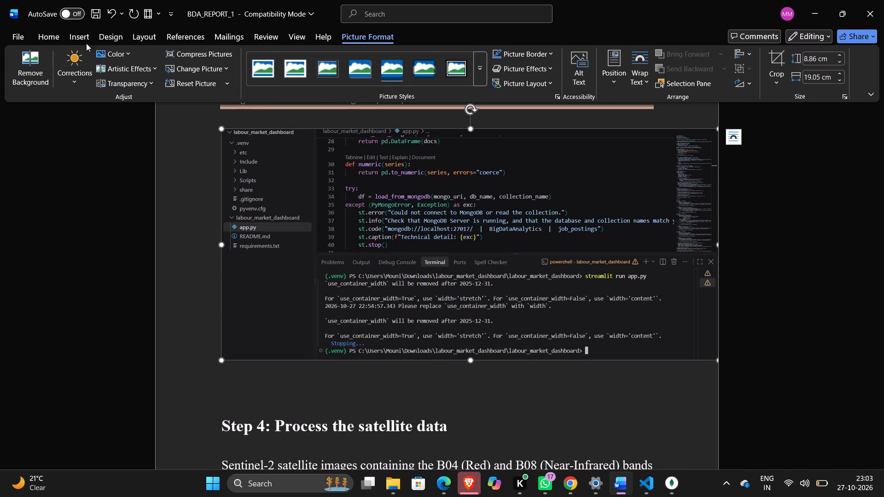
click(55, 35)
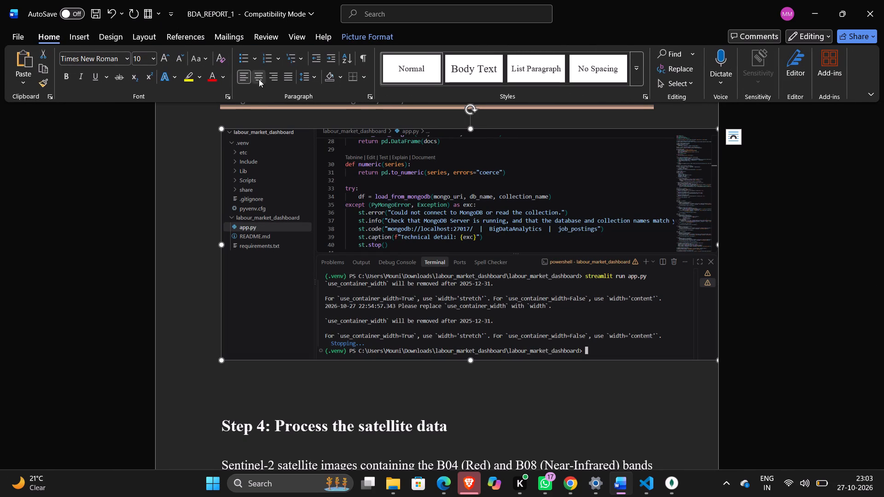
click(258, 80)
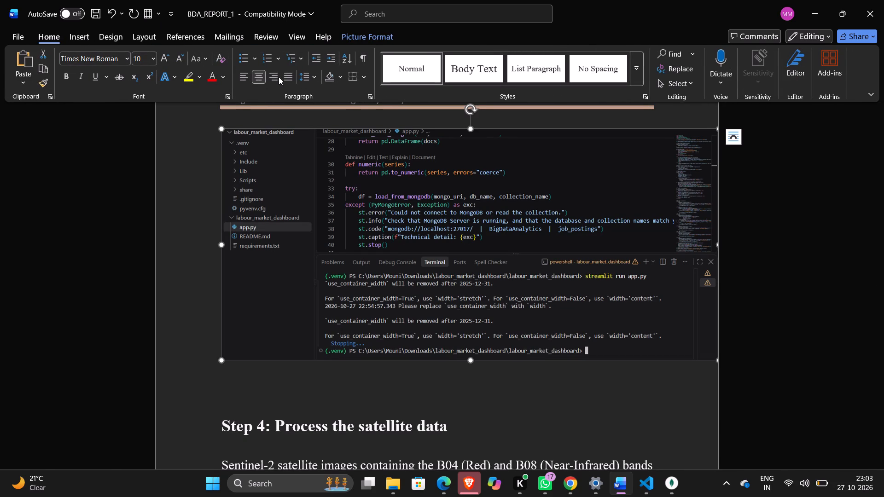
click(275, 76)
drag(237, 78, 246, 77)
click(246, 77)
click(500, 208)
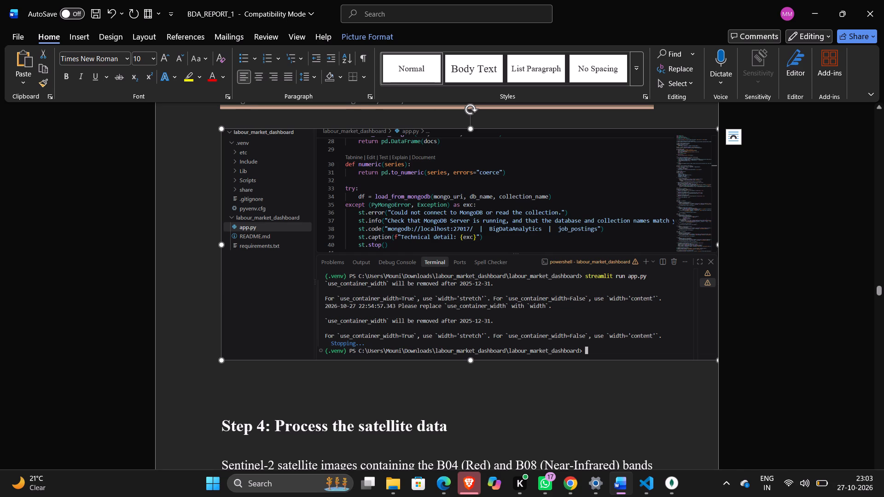
Narrow the pasted project screenshot so it sits inside the page close to the text width, and centre it.
drag(716, 245, 633, 250)
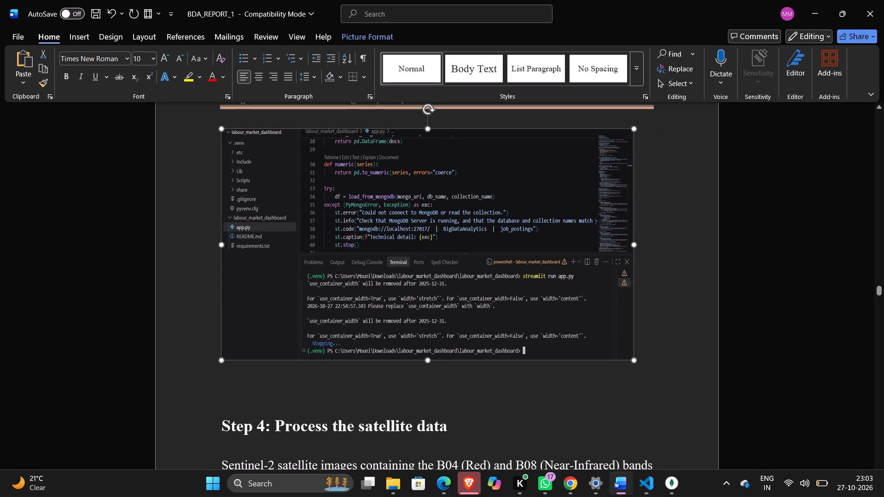
drag(633, 250, 668, 248)
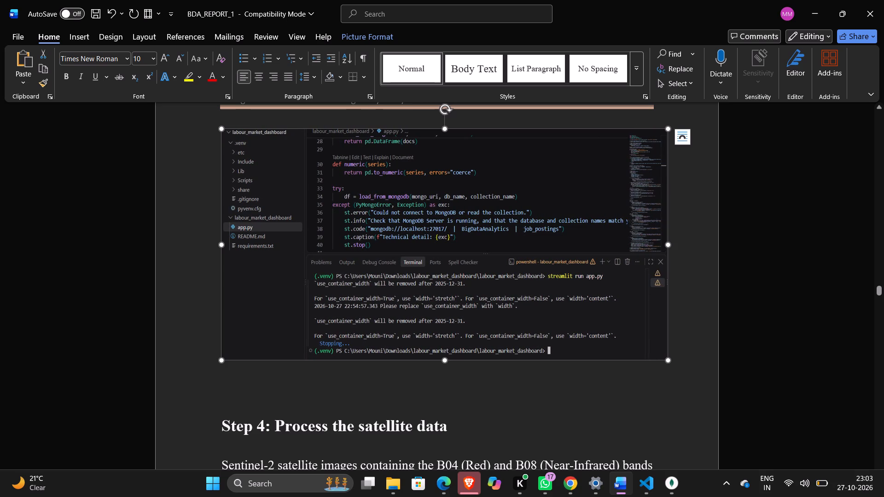
click(308, 310)
click(260, 80)
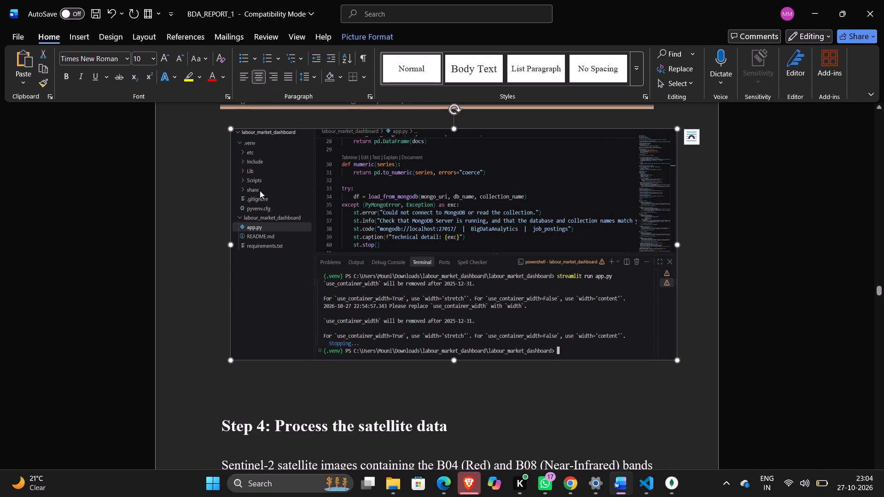
drag(229, 245, 211, 249)
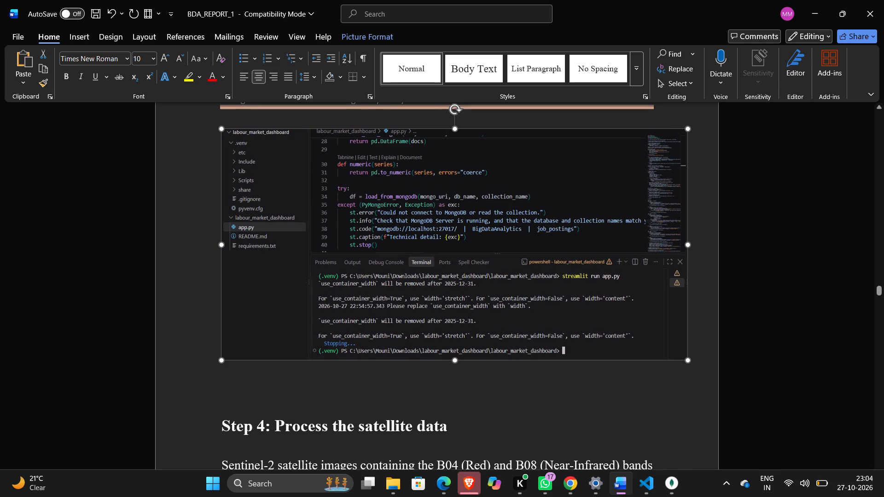
drag(211, 249, 245, 243)
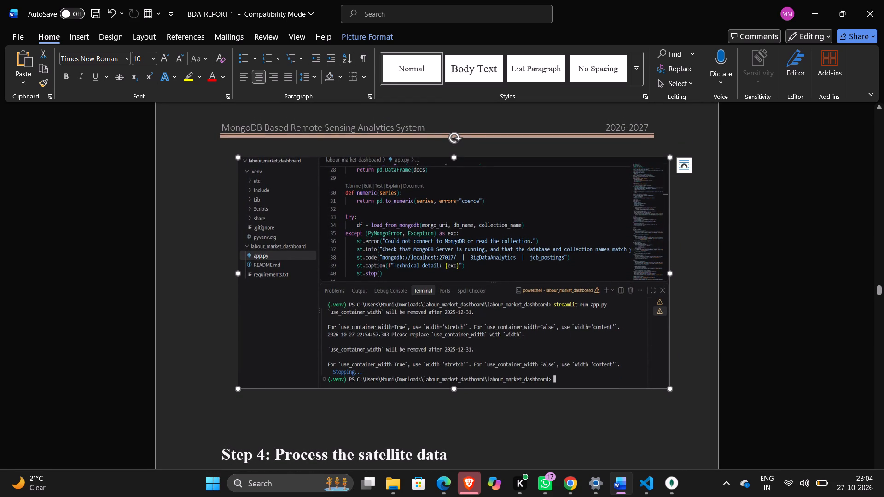
scroll(473, 412, down, 1)
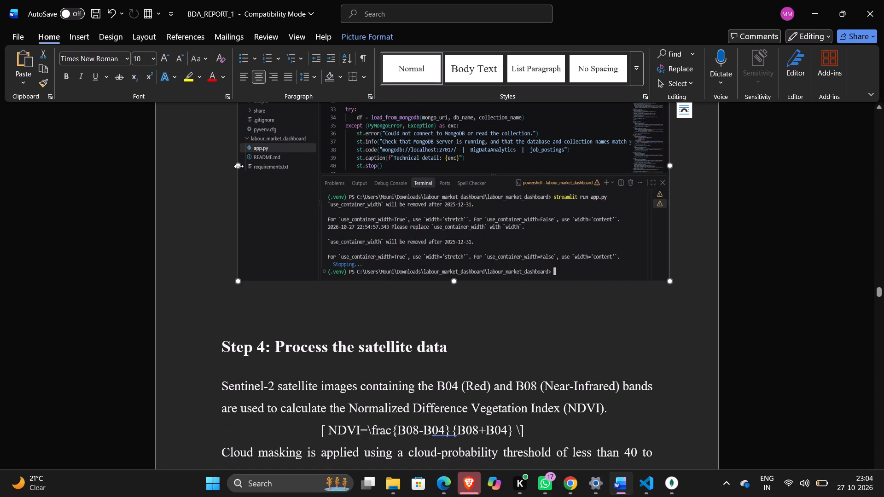
drag(238, 166, 218, 173)
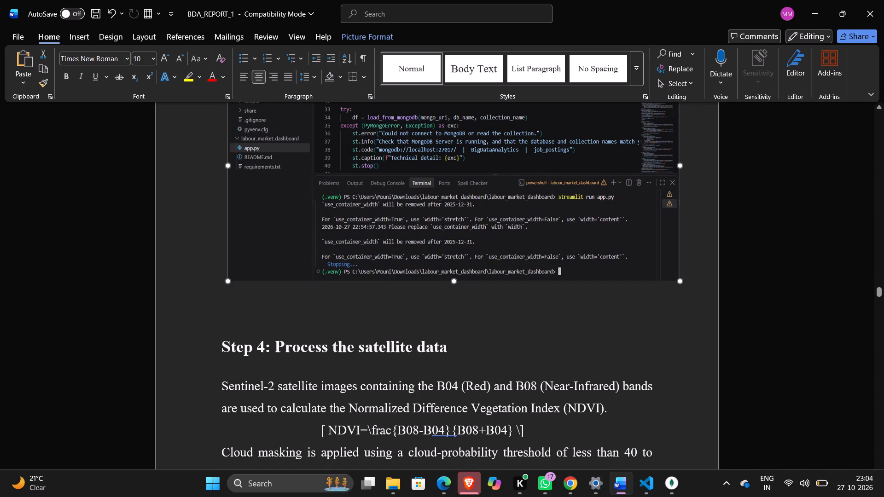
drag(218, 173, 217, 176)
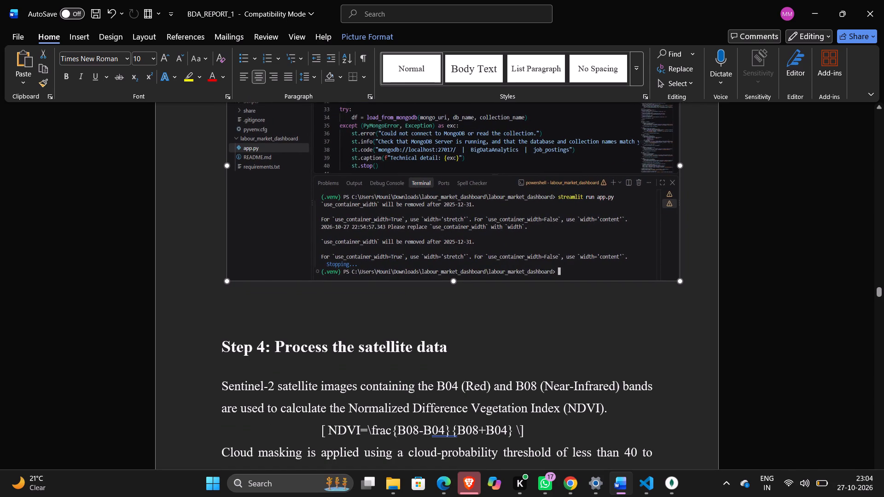
drag(217, 176, 218, 176)
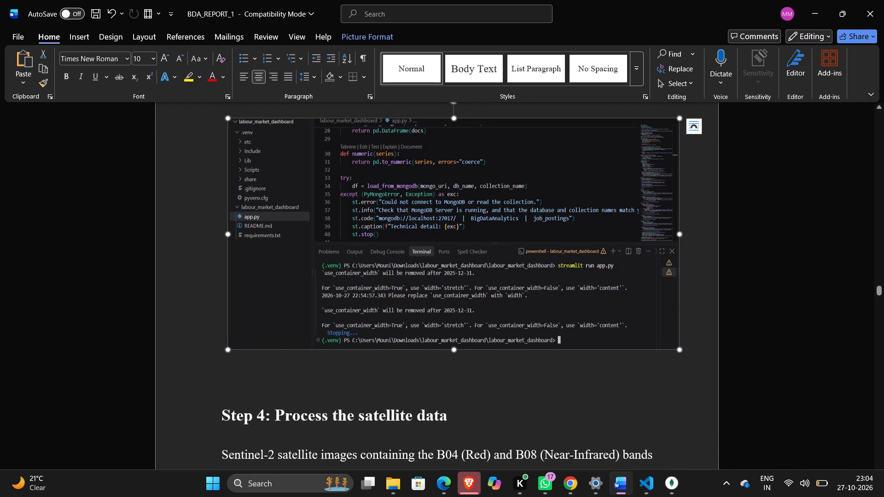
Try right alignment on the project screenshot, settle on justified alignment, and deselect it.
click(280, 80)
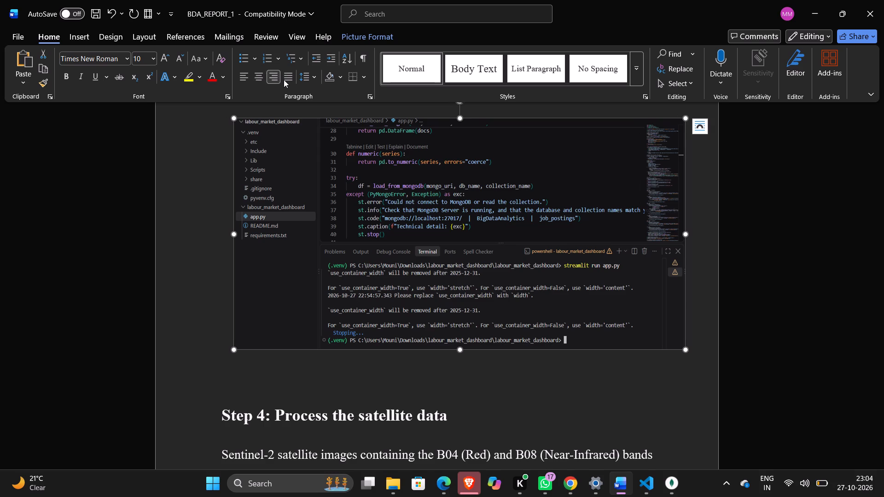
click(289, 79)
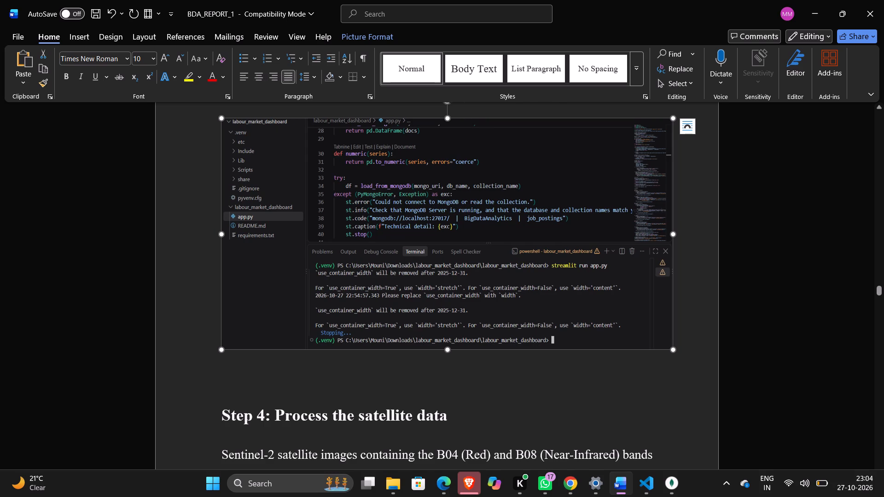
click(176, 211)
scroll(176, 211, up, 1)
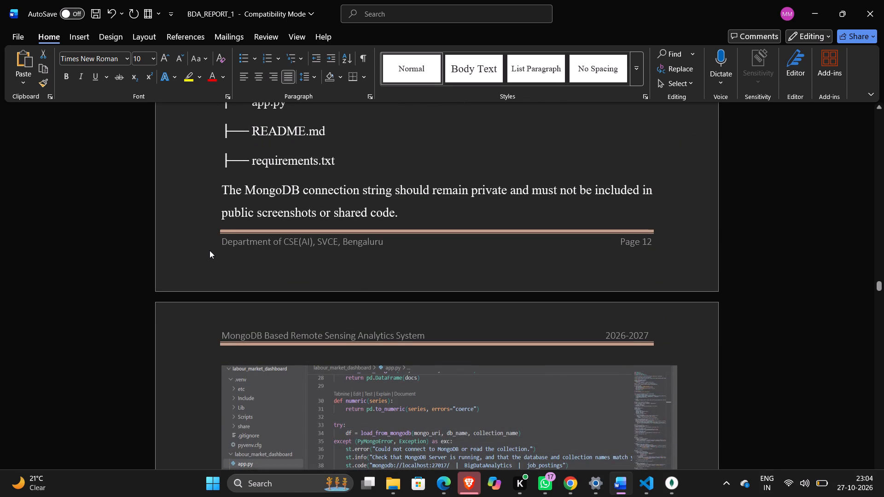
key(Escape)
click(186, 320)
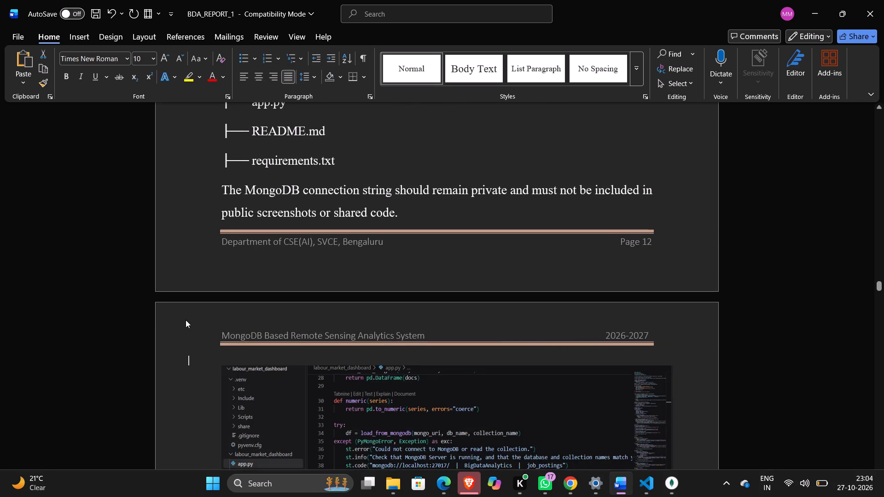
Review the "Step 4: Process the satellite data" section and the start of the following page.
scroll(186, 320, down, 5)
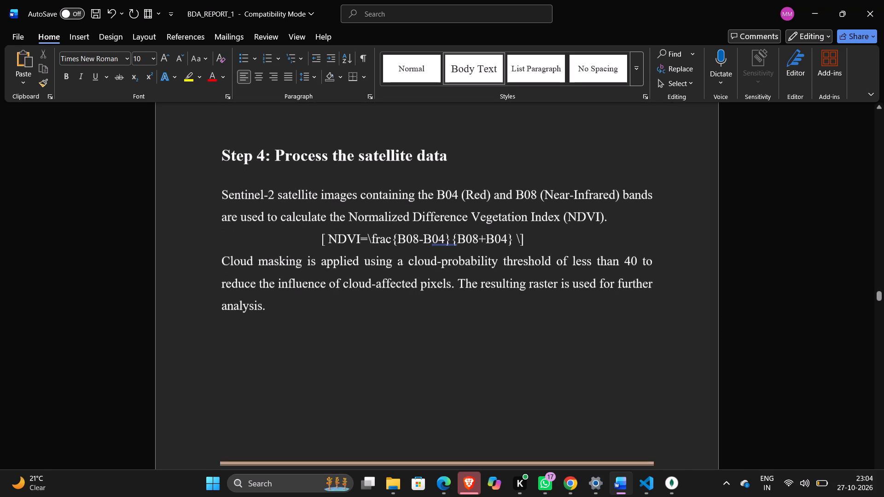
scroll(186, 320, down, 1)
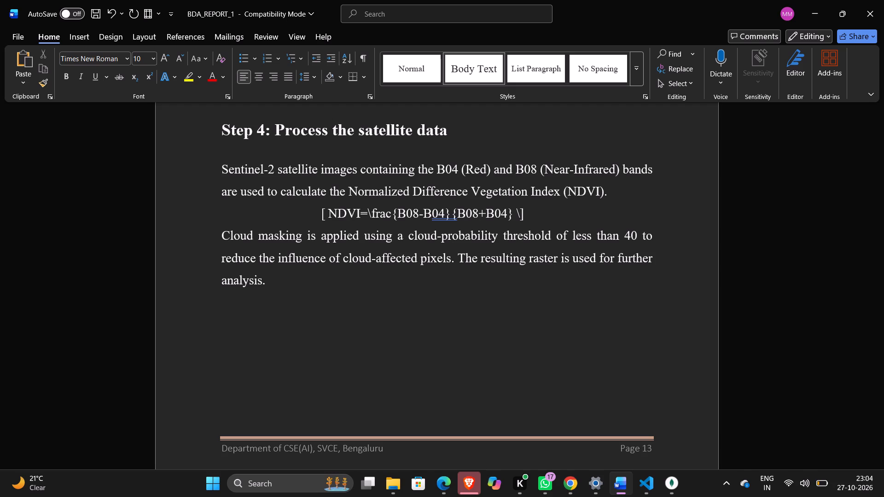
scroll(186, 320, down, 2)
scroll(186, 320, up, 1)
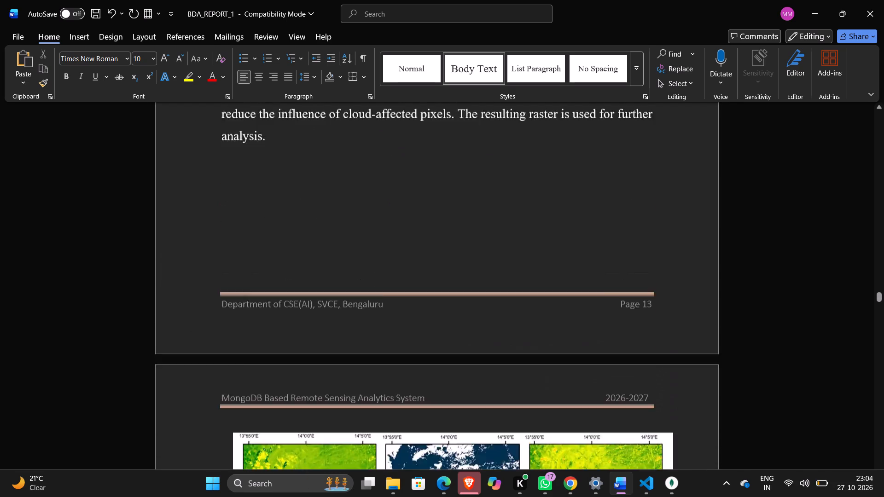
scroll(186, 320, up, 1)
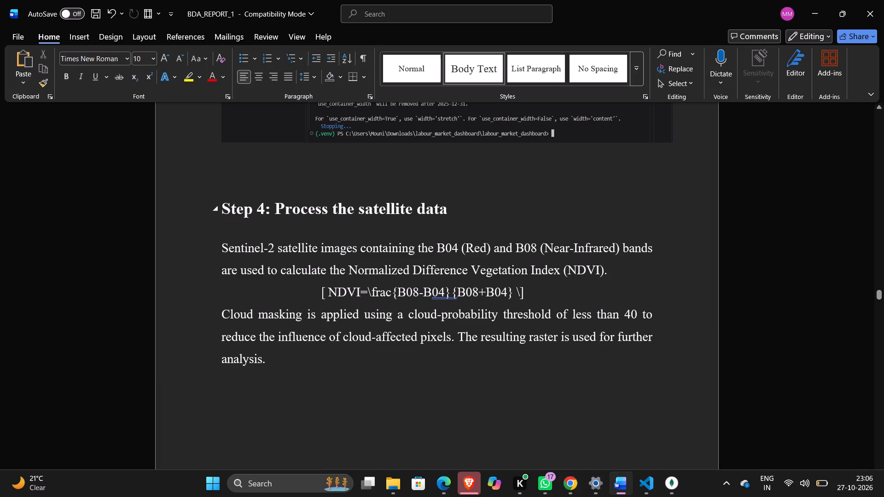
In the Word report, replace the satellite text under "Step 4: Process the satellite data" with the copied data-processing text.
drag(218, 246, 266, 365)
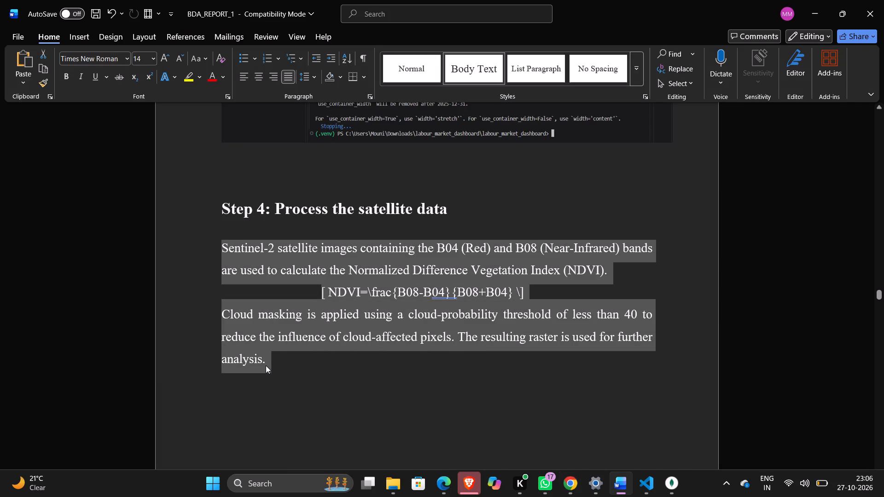
key(ctrl+v)
scroll(266, 365, down, 2)
scroll(266, 365, up, 2)
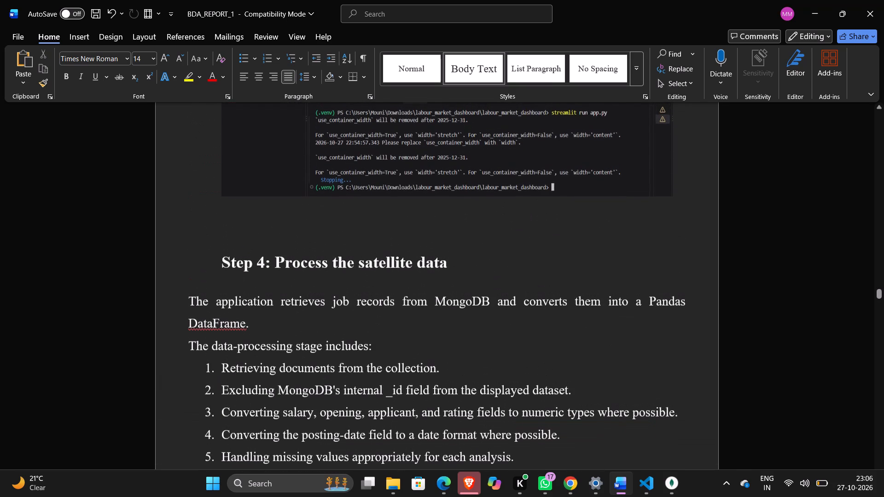
click(187, 299)
drag(187, 299, 373, 349)
click(443, 361)
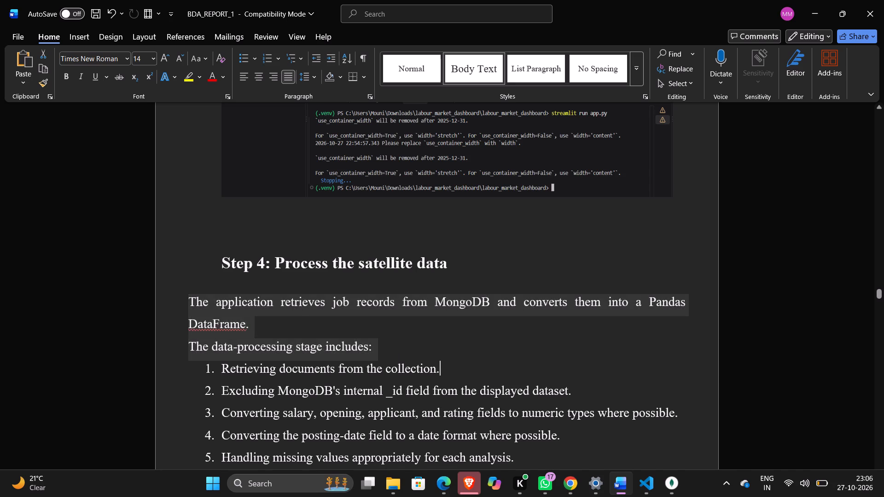
Review the NDVI figure page and the "Step 5: Store the processed data in MongoDB" section with its database screenshot.
scroll(443, 361, down, 3)
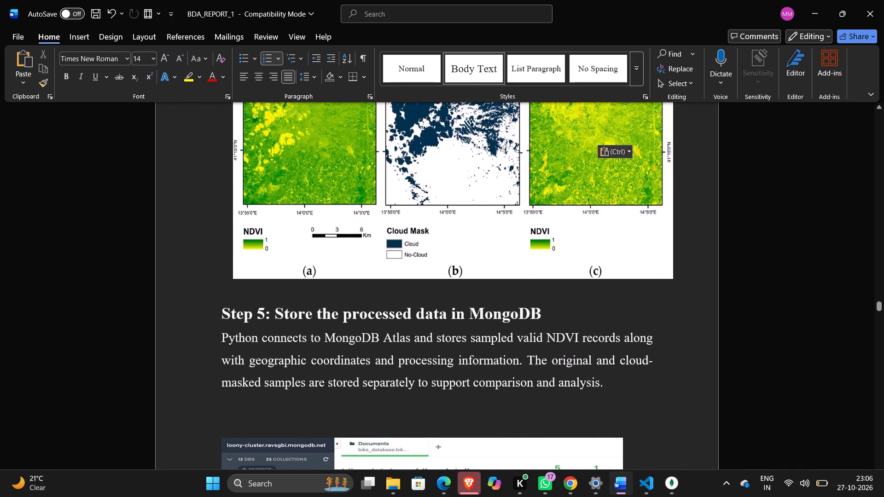
scroll(443, 361, up, 1)
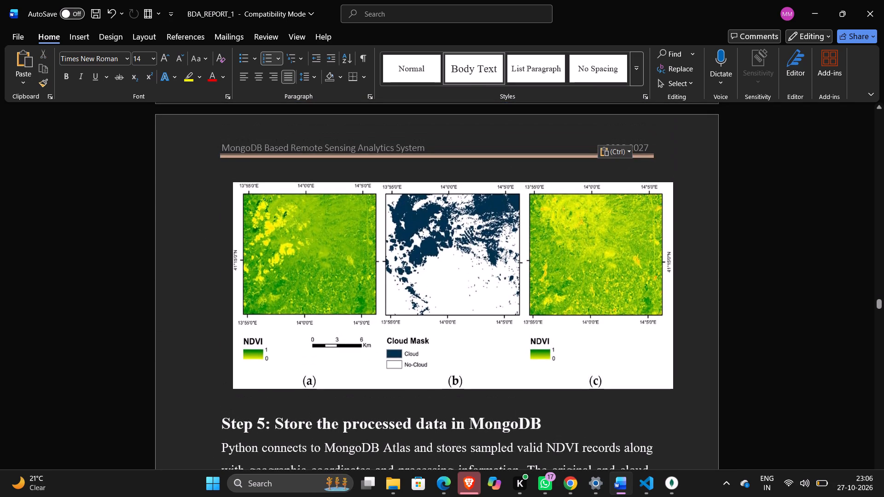
scroll(443, 361, down, 2)
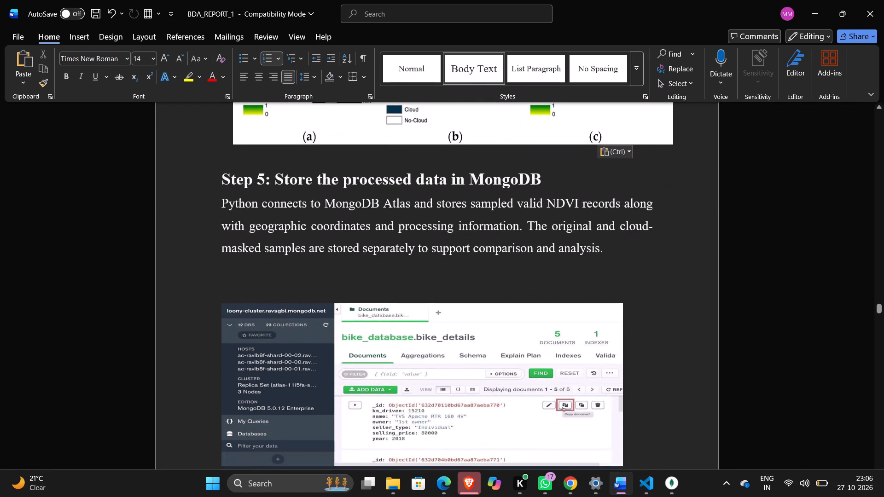
scroll(443, 361, down, 1)
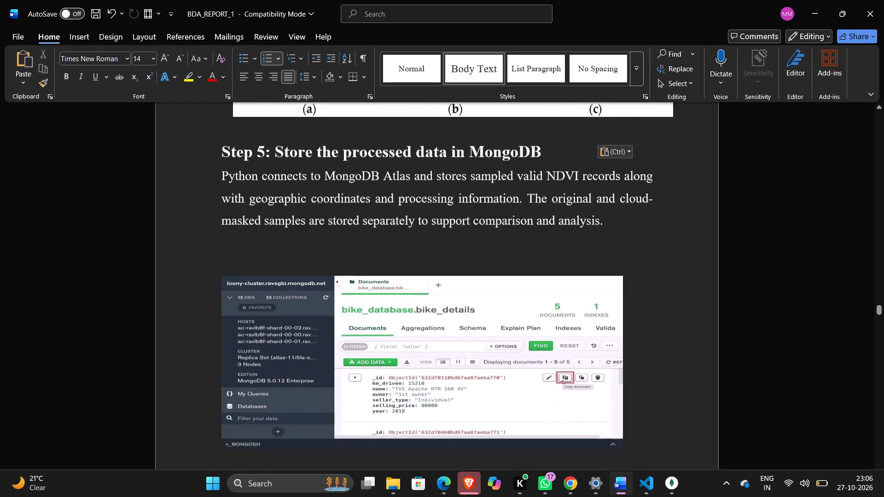
scroll(443, 361, down, 1)
scroll(443, 361, up, 1)
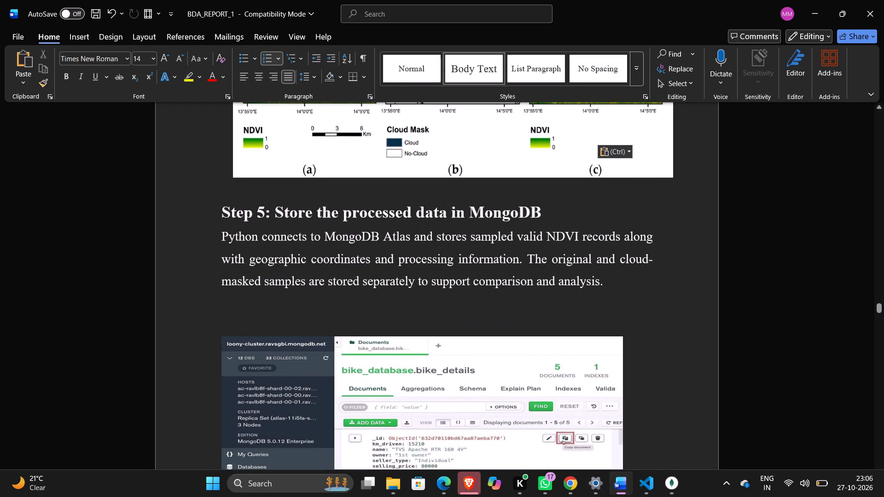
scroll(443, 361, down, 1)
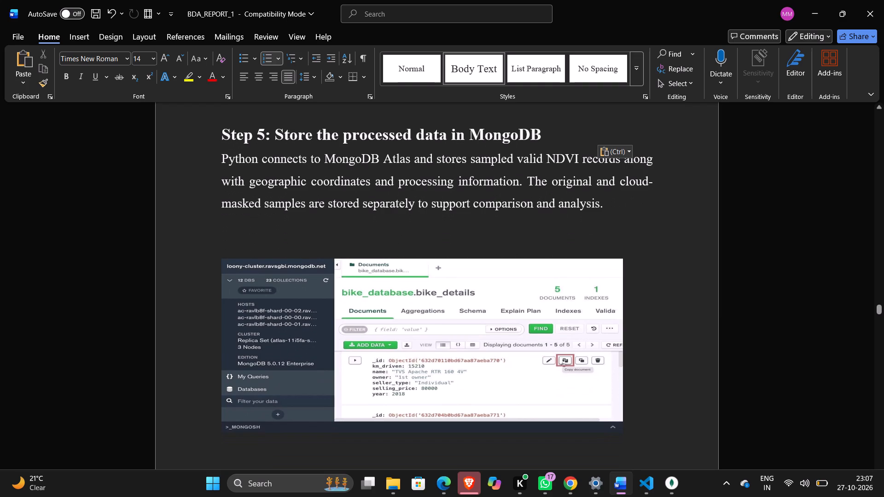
scroll(443, 361, up, 1)
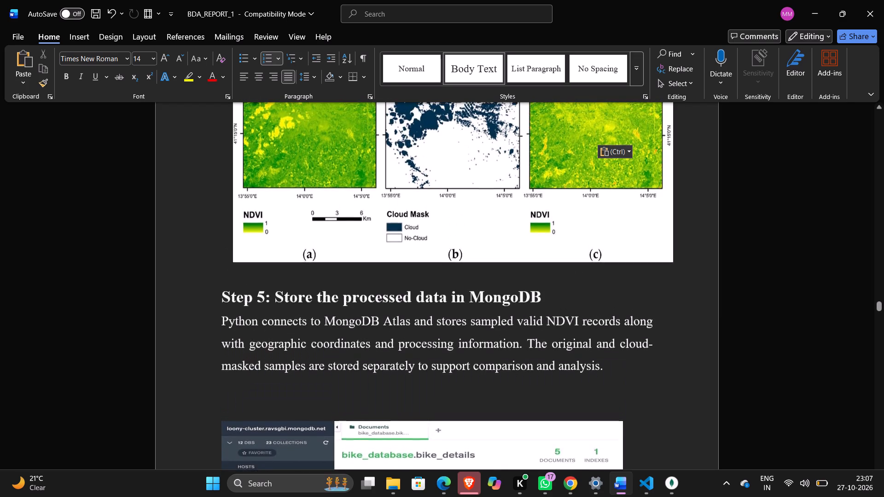
scroll(443, 361, up, 2)
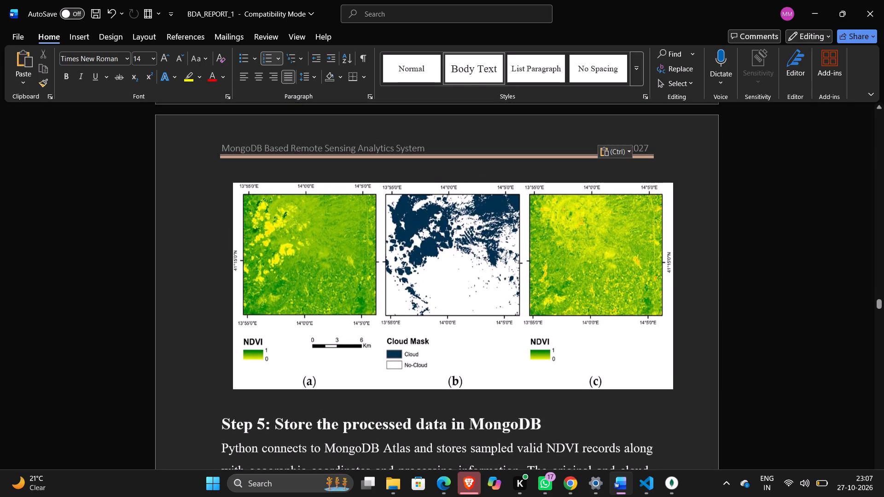
scroll(443, 361, up, 1)
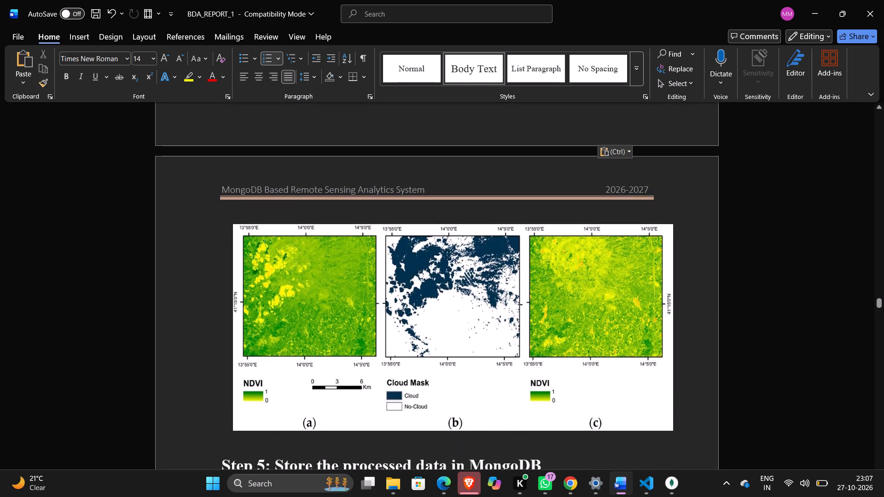
scroll(443, 361, down, 2)
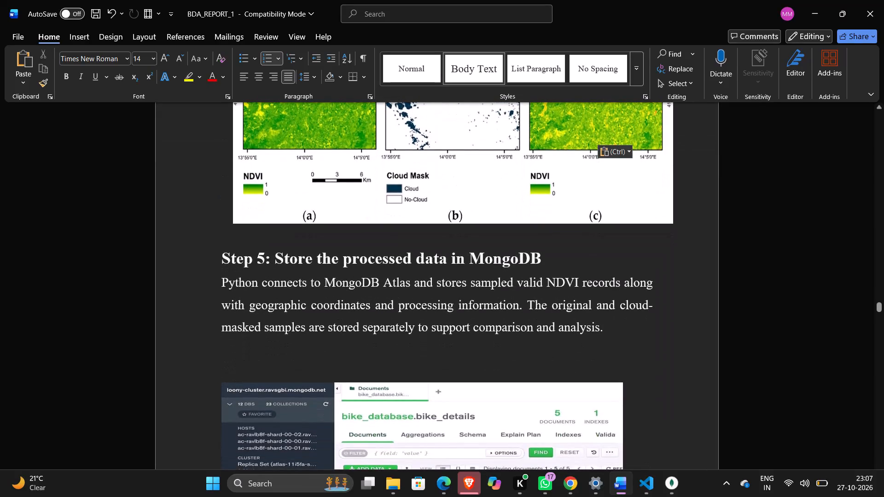
scroll(443, 361, up, 3)
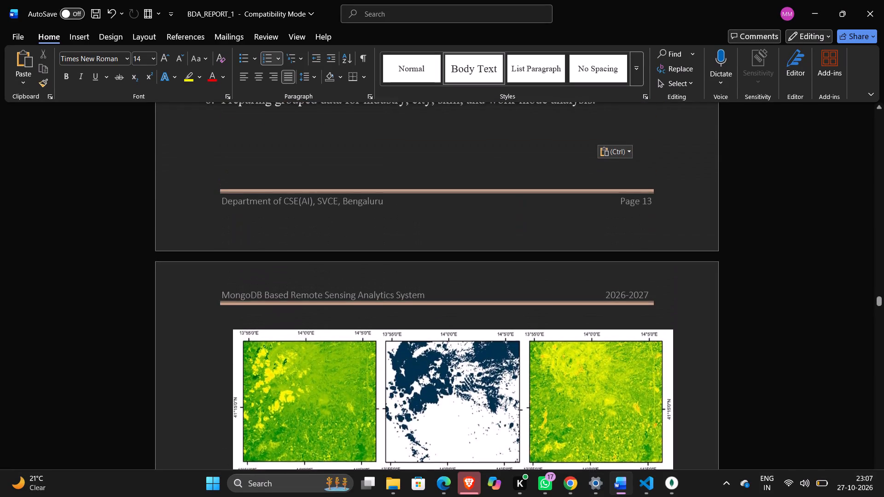
Delete the NDVI and cloud mask figure above the Step 5 heading, along with the empty lines after Step 4's list.
scroll(443, 361, down, 1)
click(421, 339)
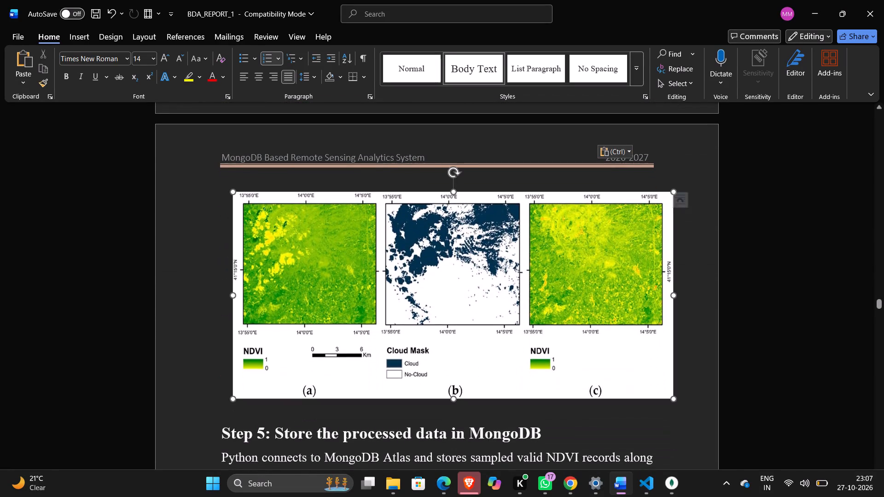
key(BackSpace)
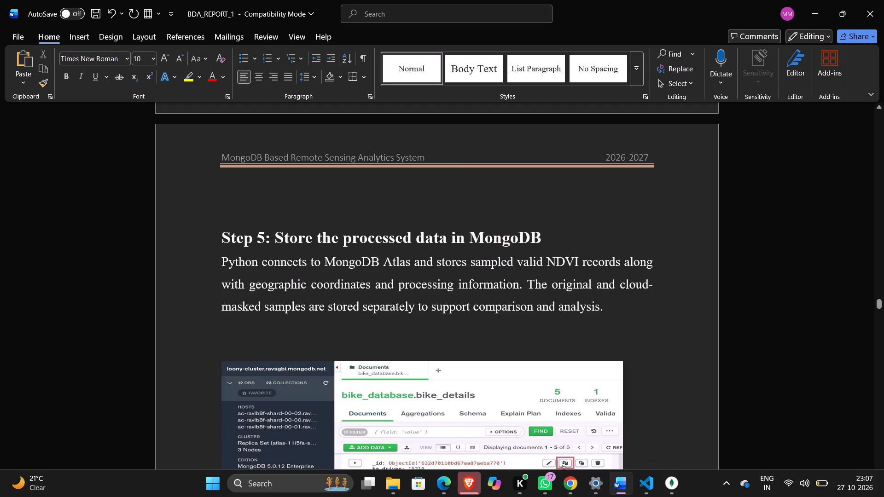
key(BackSpace)
key(BackSpace)
key(BackSpace)
key(BackSpace)
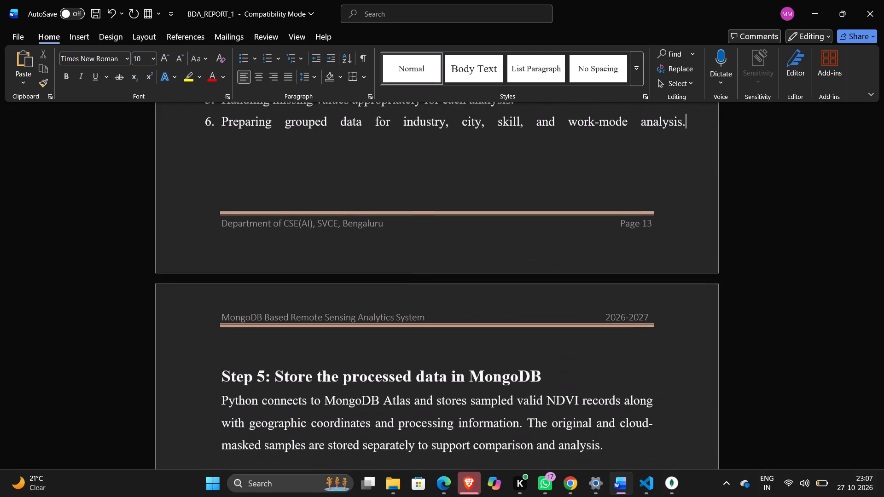
Check the Step 4 list and examine the Step 5 MongoDB storage text and its bike_database screenshot.
scroll(421, 339, up, 2)
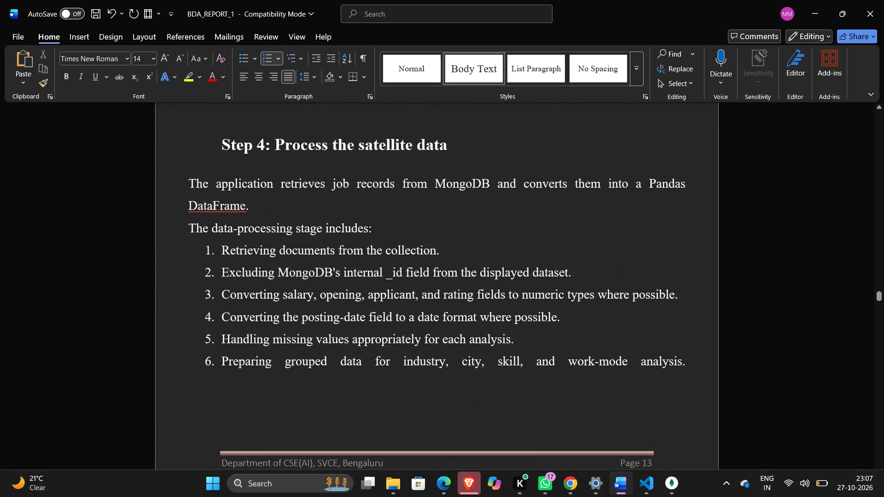
scroll(421, 339, down, 3)
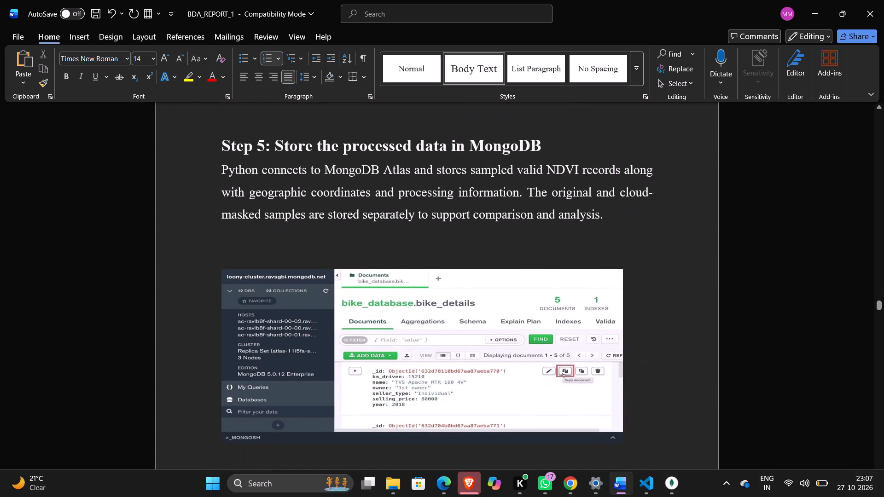
scroll(421, 339, down, 1)
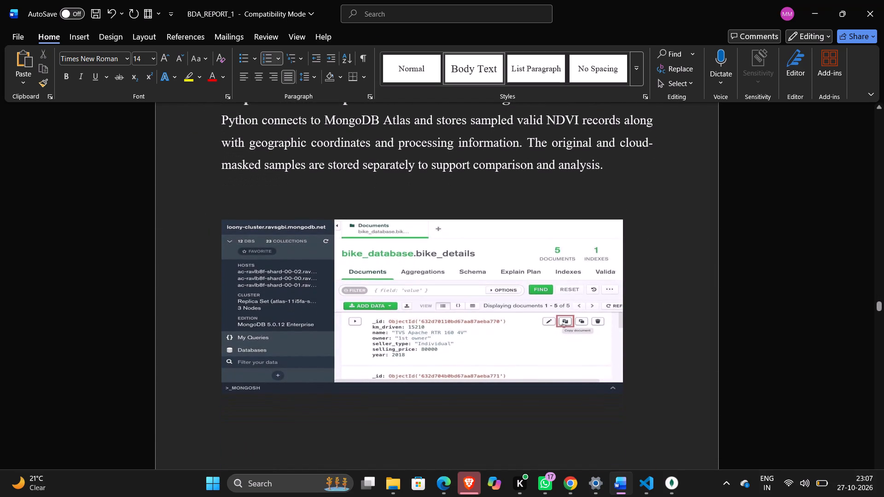
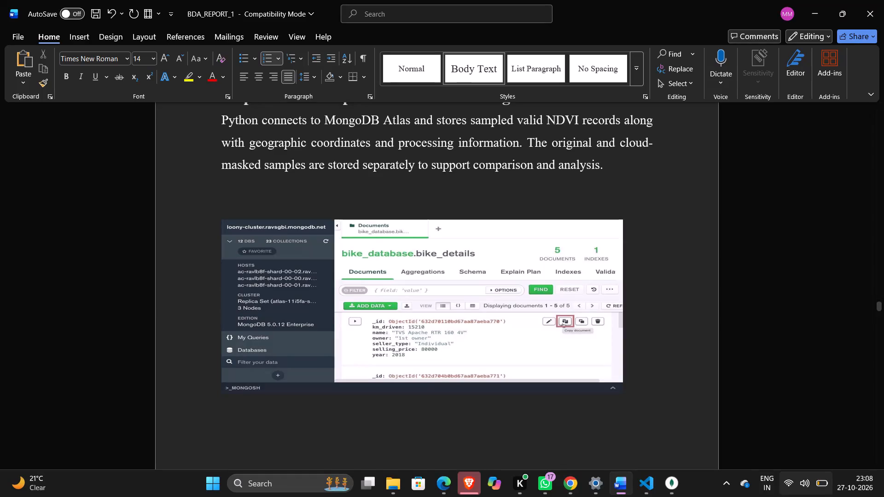
Switch Bluetooth on from the Windows quick settings.
click(797, 481)
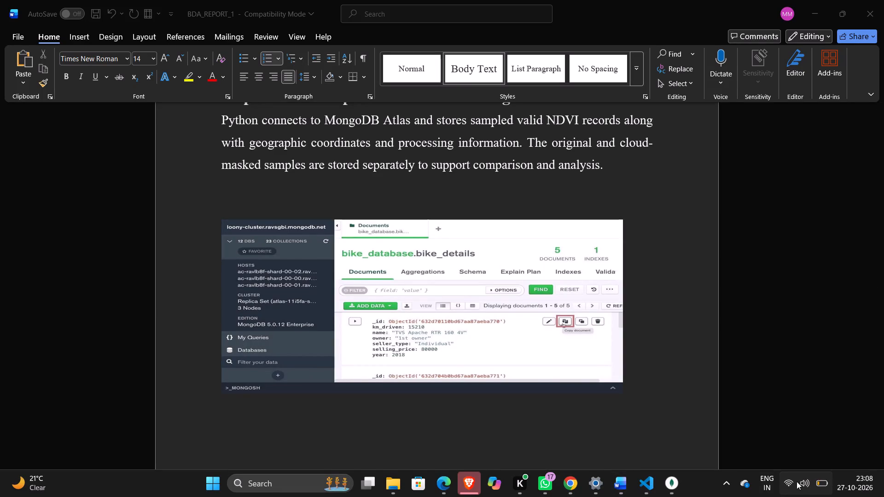
double_click(797, 481)
click(797, 481)
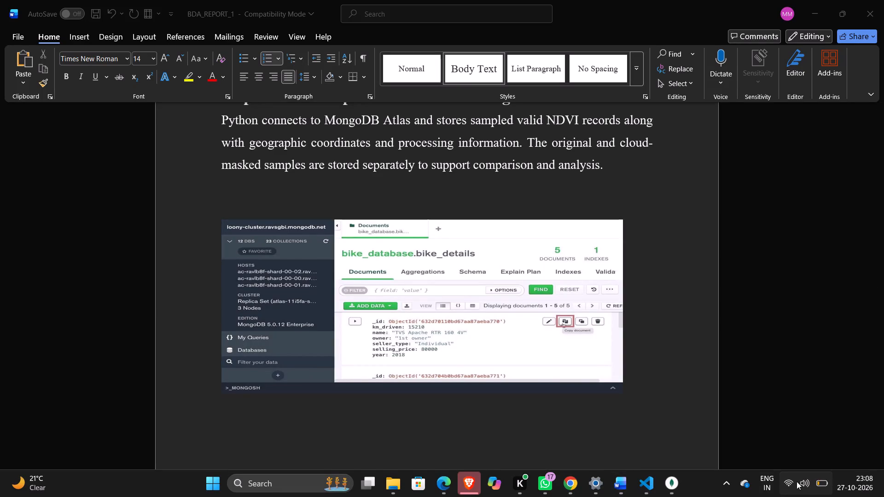
click(802, 489)
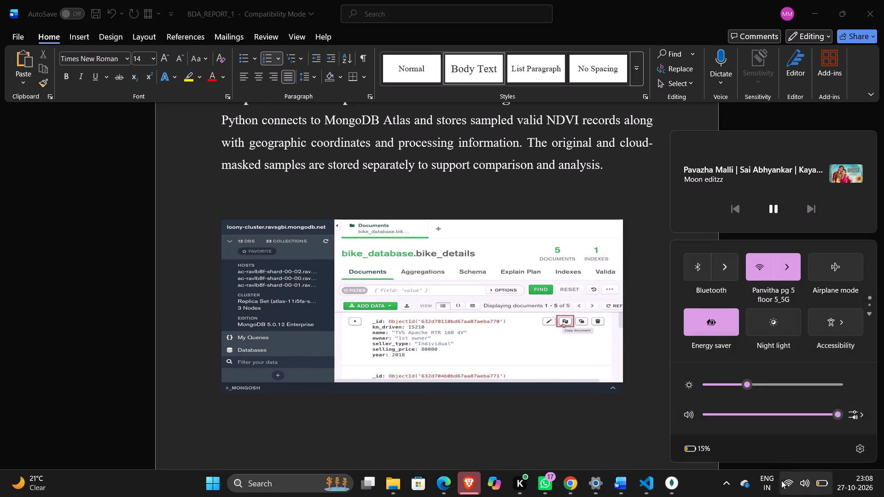
click(700, 272)
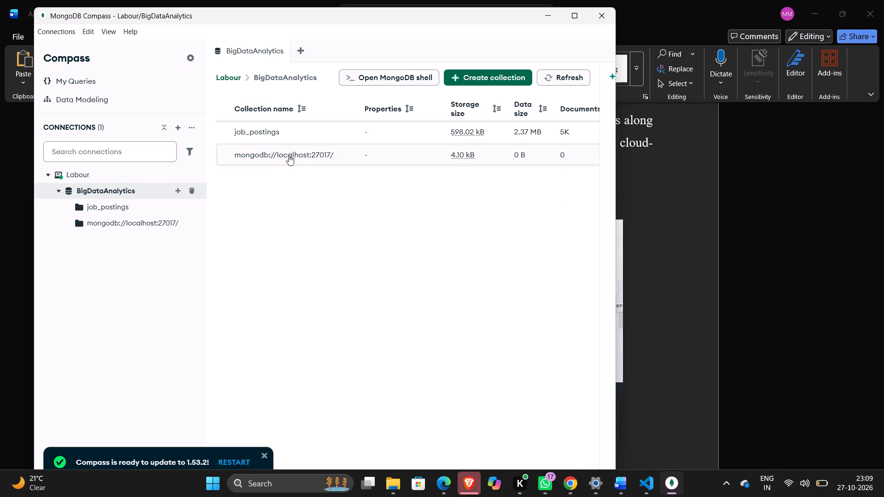
In MongoDB Compass, open the job_postings collection of the BigDataAnalytics database and start a screenshot of its documents.
click(265, 126)
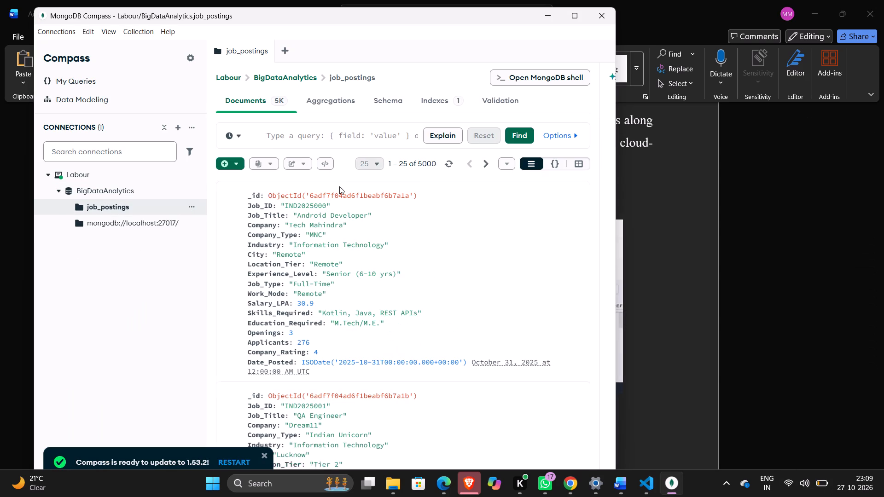
scroll(314, 180, up, 1)
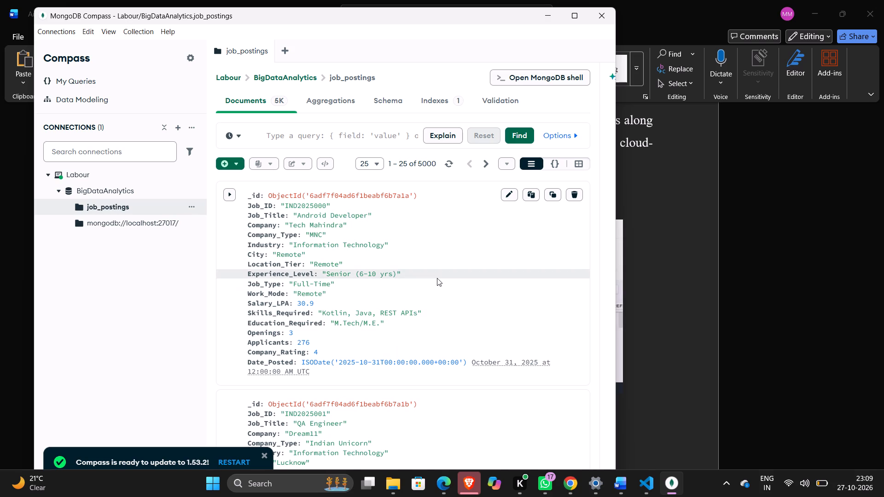
key(Print)
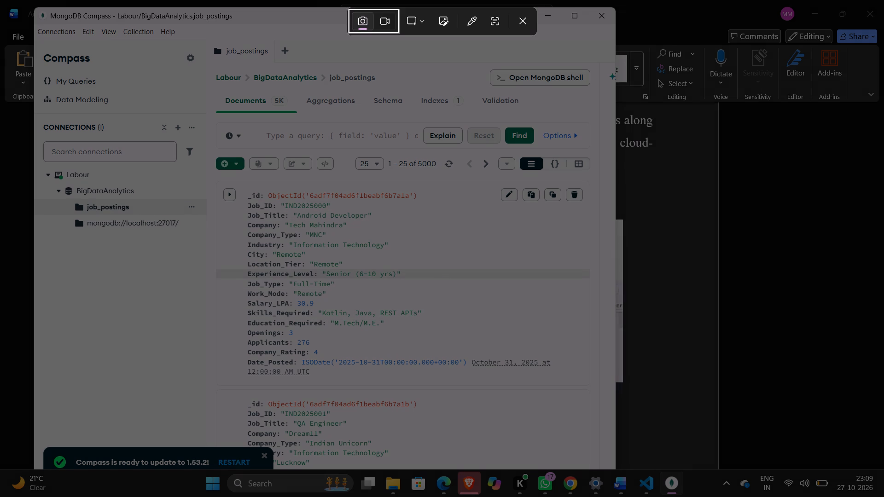
Capture a screen snip of the MongoDB Compass window showing the connections list and the first job_postings document.
drag(40, 62, 258, 84)
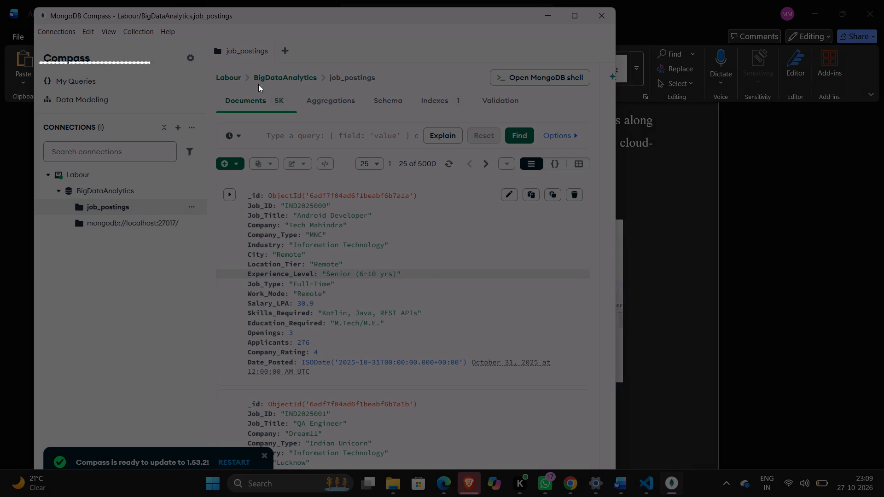
drag(258, 84, 471, 201)
scroll(346, 113, right, 1)
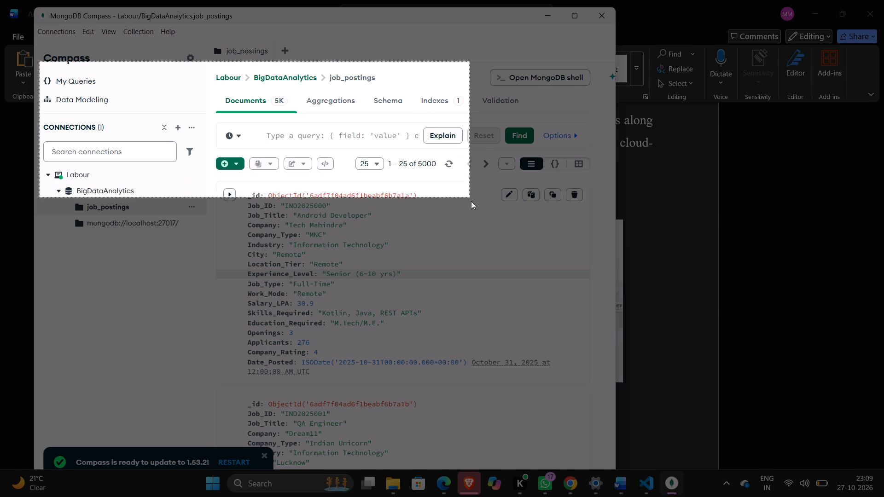
drag(471, 201, 607, 382)
scroll(483, 214, right, 1)
scroll(626, 348, up, 1)
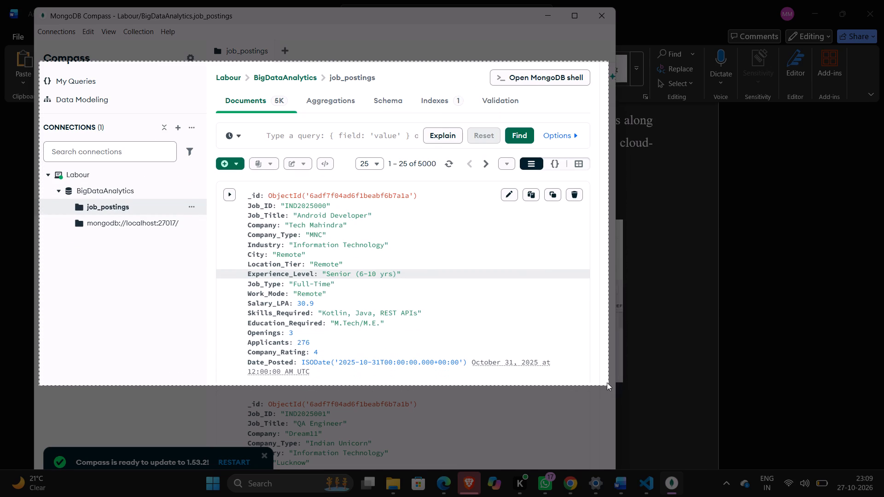
drag(607, 382, 607, 376)
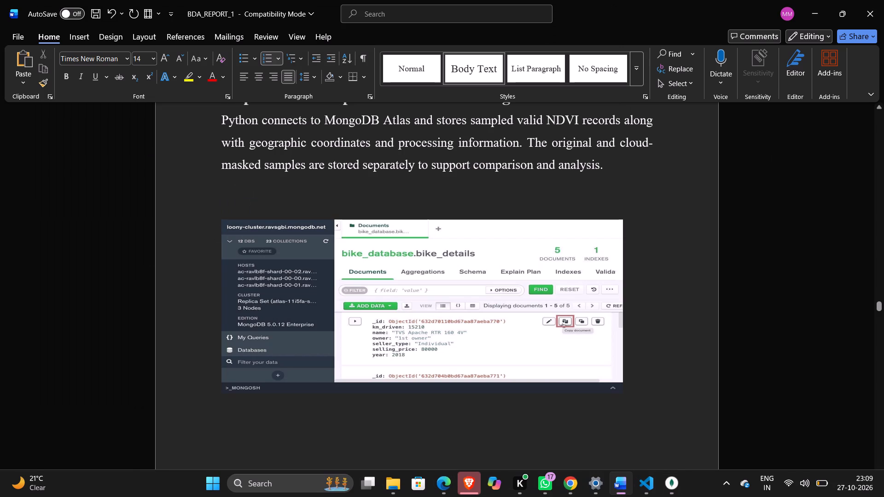
In the Word report, replace the bike_database picture under Step 5 with the captured job_postings screenshot.
click(430, 345)
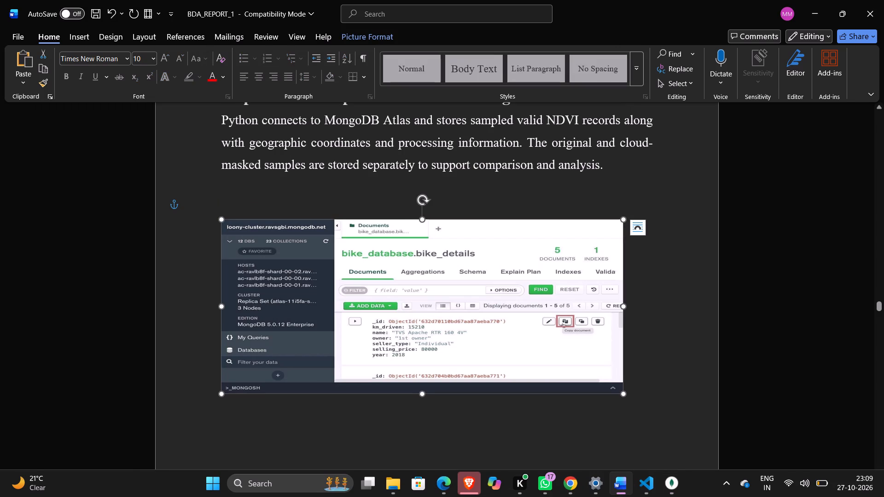
key(BackSpace)
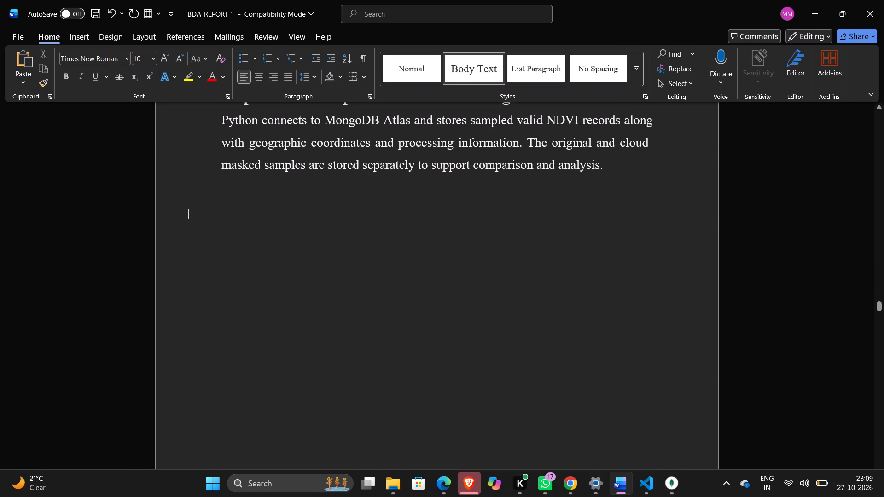
key(ctrl+v)
Review the pasted screenshot and the following Step 6 to Step 8 sections with their dashboard figures.
scroll(430, 345, down, 2)
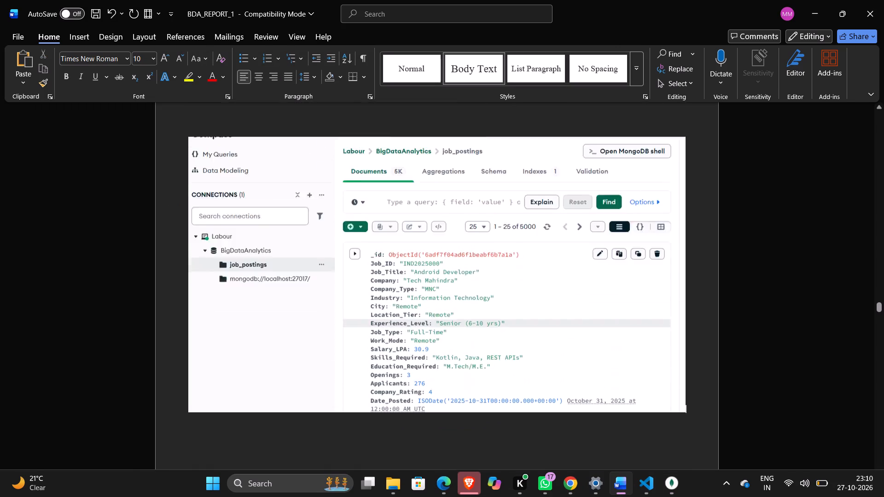
scroll(430, 345, down, 3)
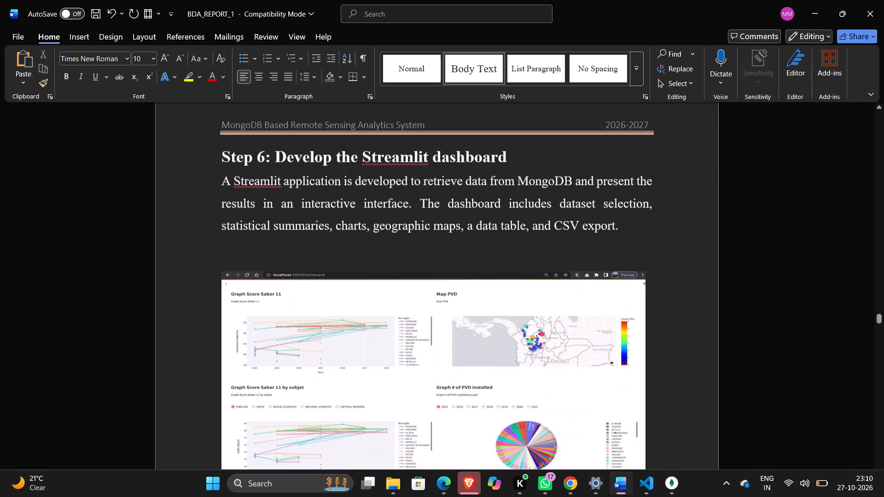
scroll(430, 345, down, 5)
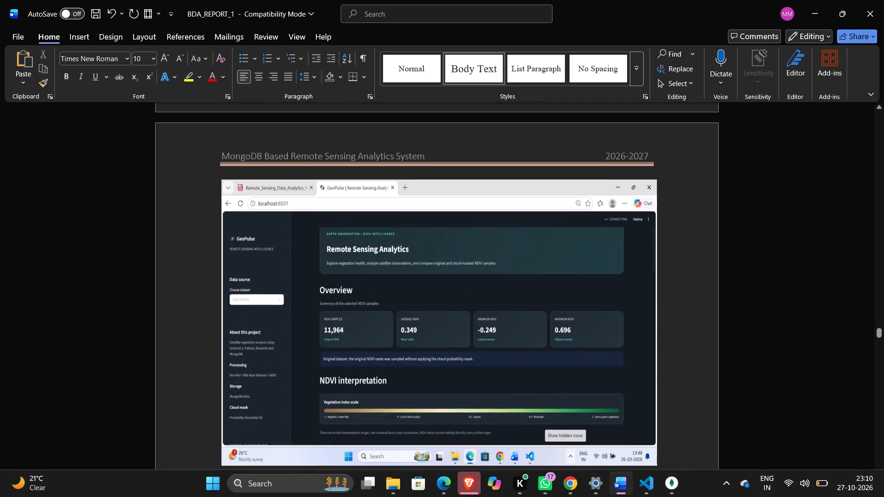
scroll(430, 345, down, 4)
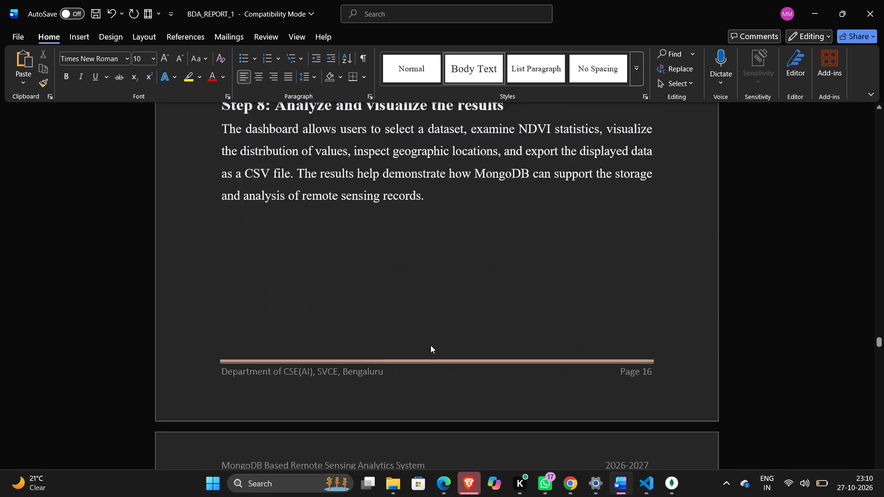
scroll(430, 345, down, 1)
Centre the job_postings screenshot under Step 5 and narrow it to about the width of the body text.
scroll(430, 345, up, 7)
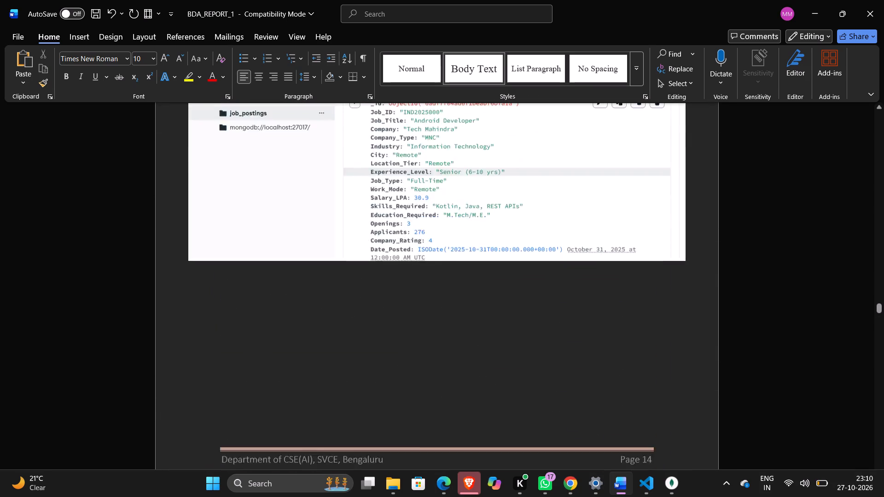
scroll(430, 345, up, 3)
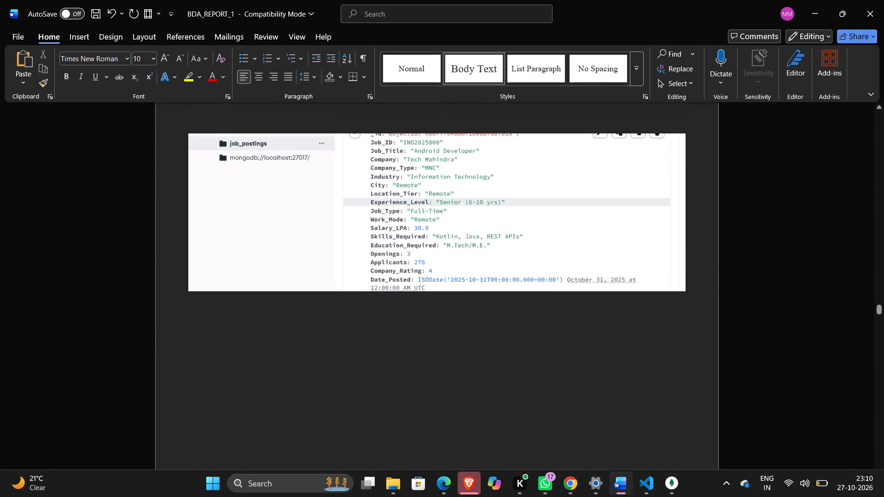
scroll(430, 345, up, 2)
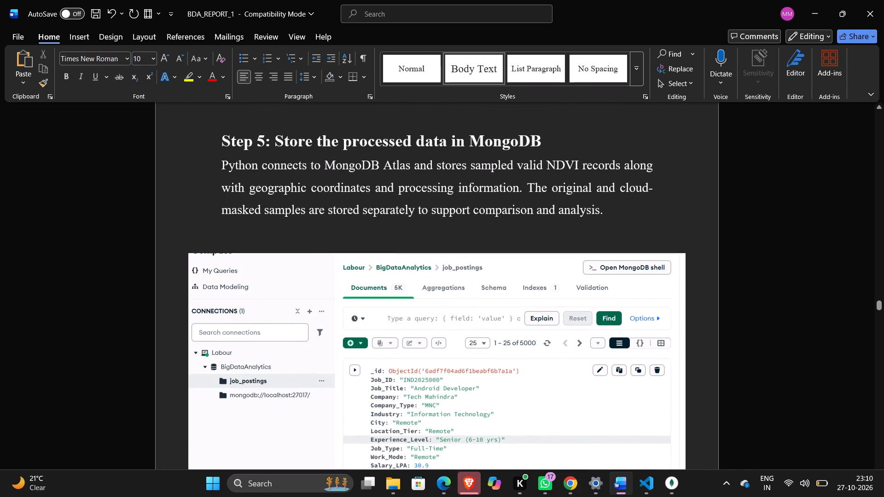
click(252, 318)
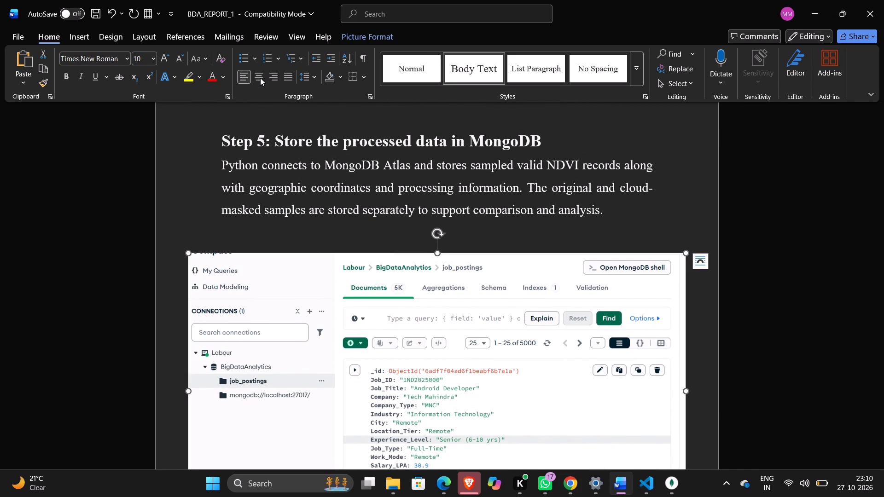
click(260, 78)
drag(188, 392, 276, 387)
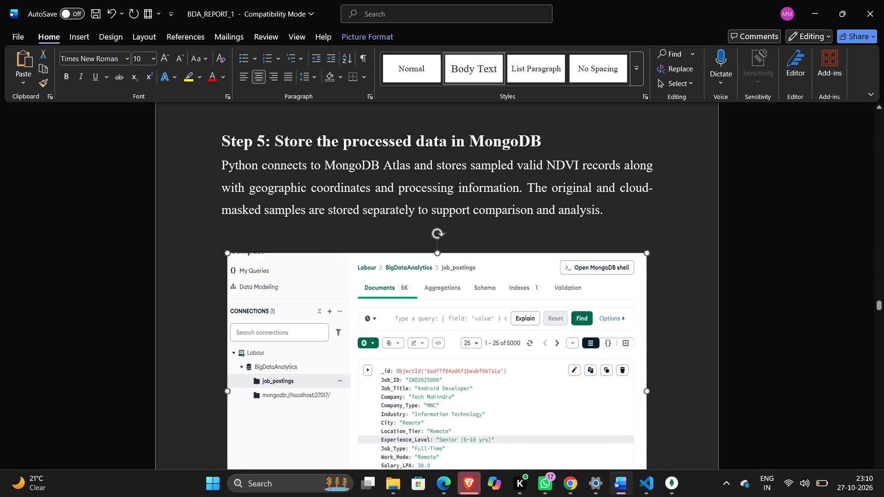
drag(276, 387, 259, 387)
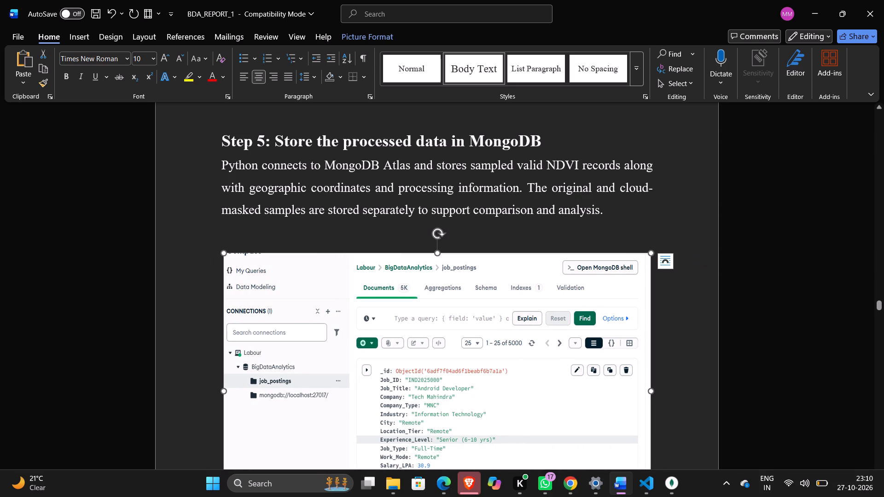
click(664, 162)
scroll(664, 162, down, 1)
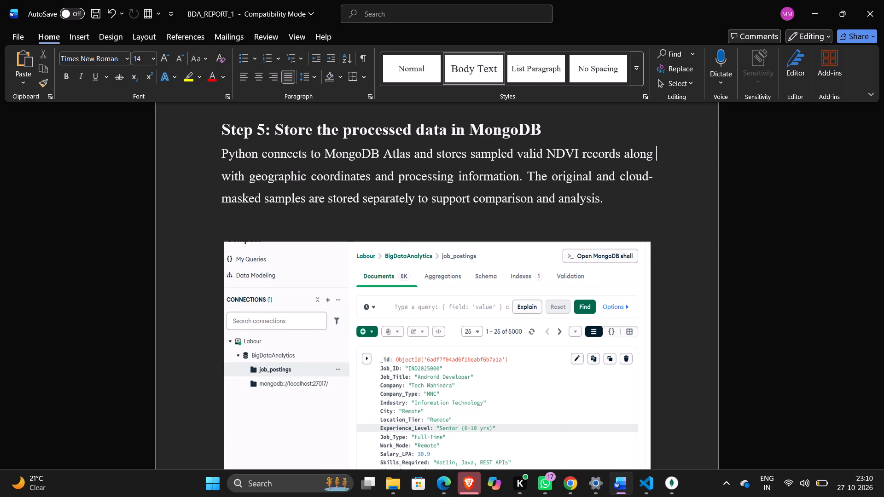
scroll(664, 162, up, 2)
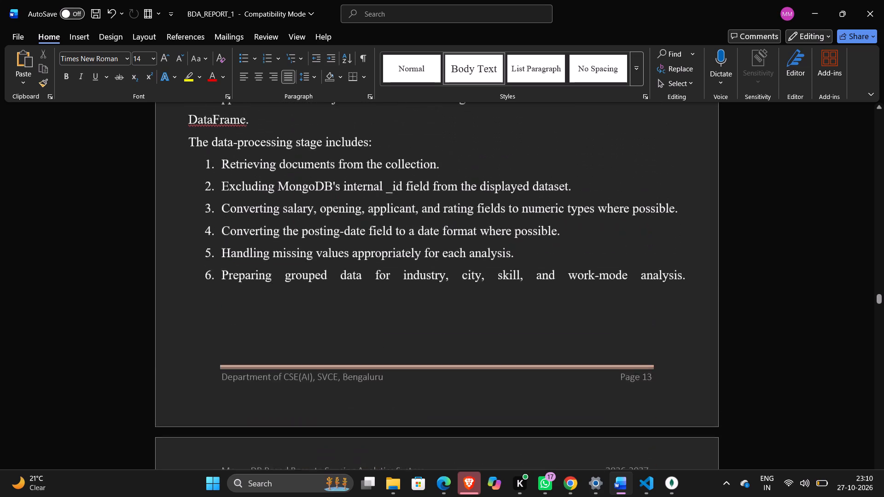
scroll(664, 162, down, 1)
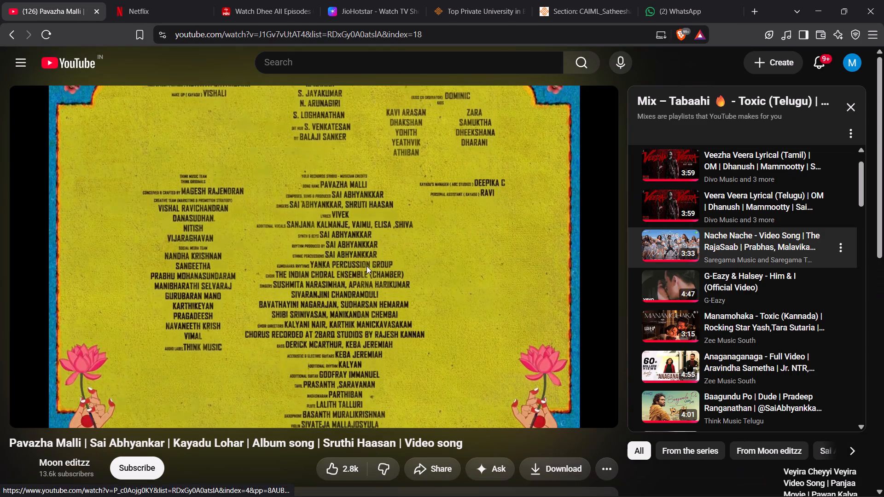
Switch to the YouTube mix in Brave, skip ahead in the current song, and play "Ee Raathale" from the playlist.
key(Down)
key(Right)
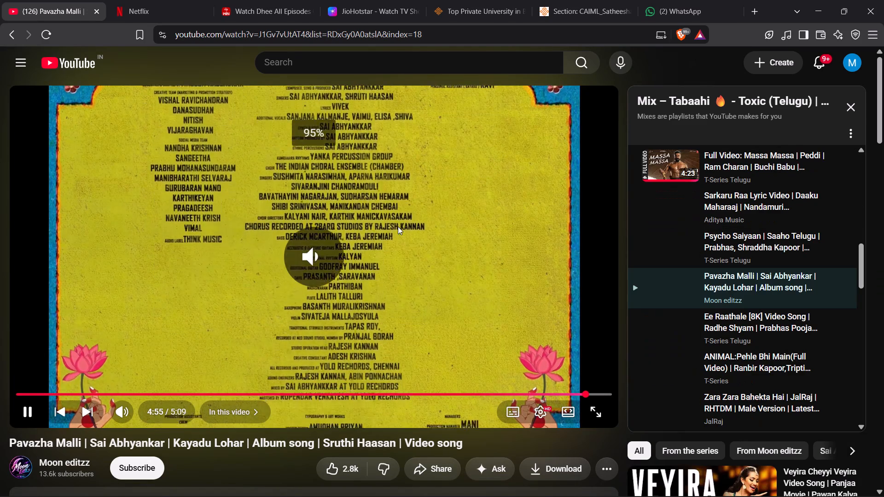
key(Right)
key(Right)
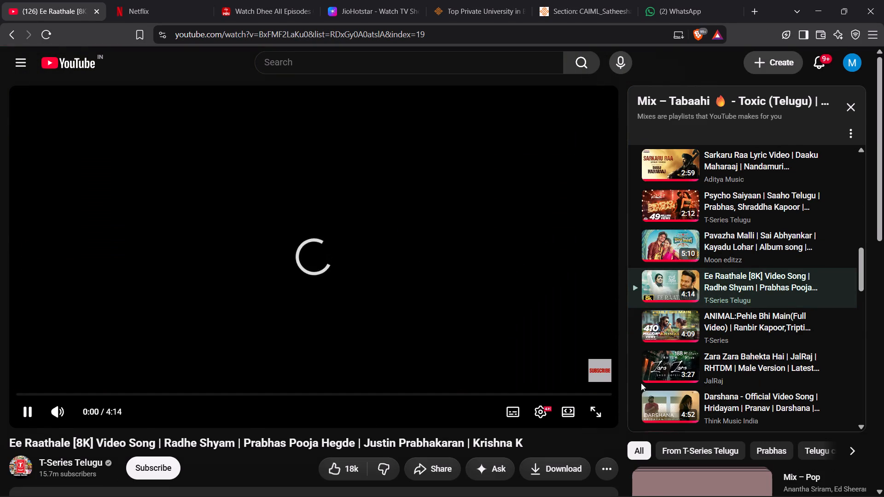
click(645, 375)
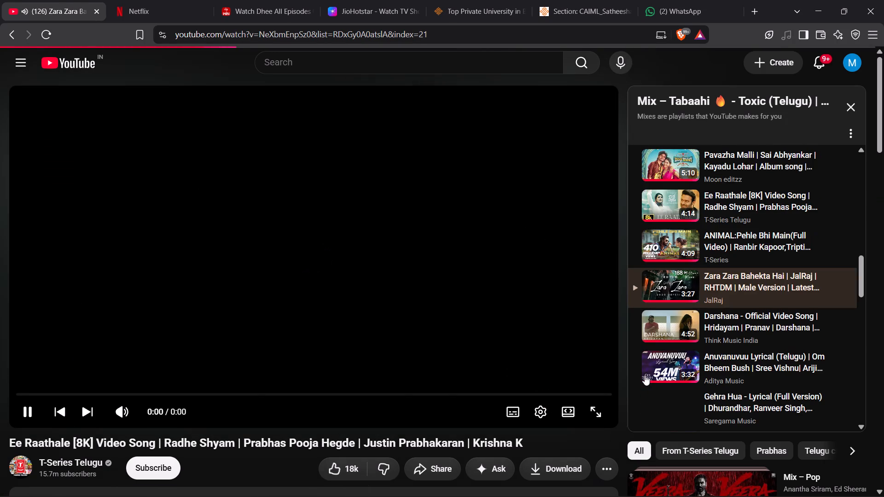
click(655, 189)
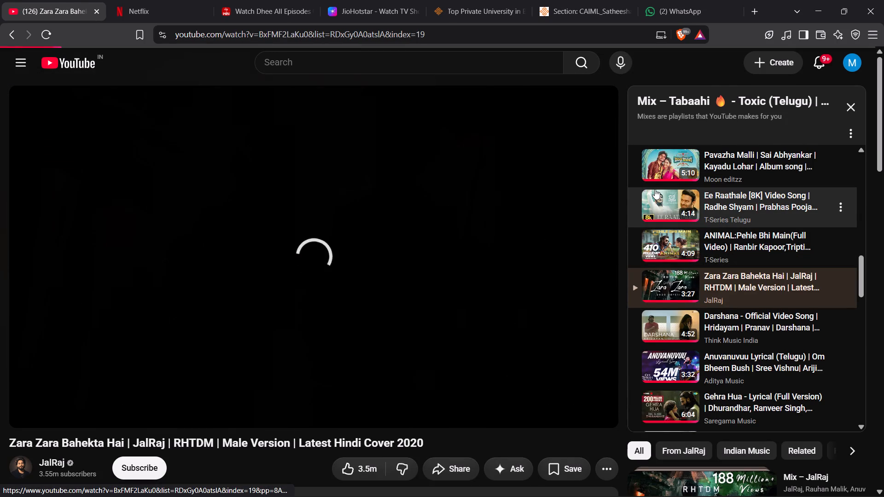
Back in the Word report, reduce the height of the job_postings screenshot under Step 5, keeping its width.
scroll(637, 282, up, 1)
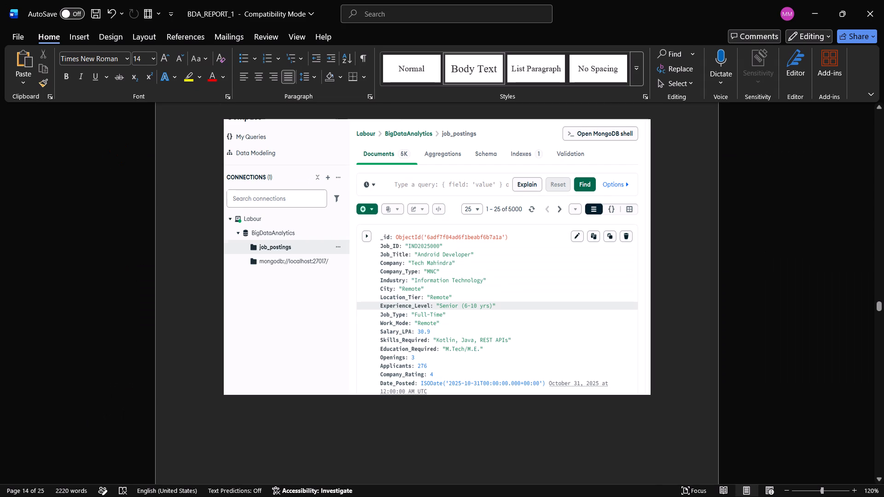
scroll(637, 282, up, 1)
scroll(637, 282, down, 3)
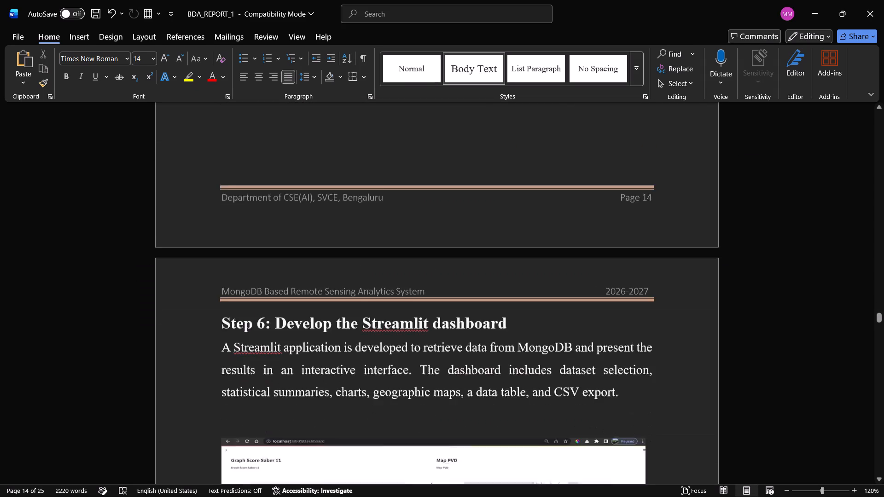
scroll(637, 282, up, 1)
scroll(637, 282, down, 1)
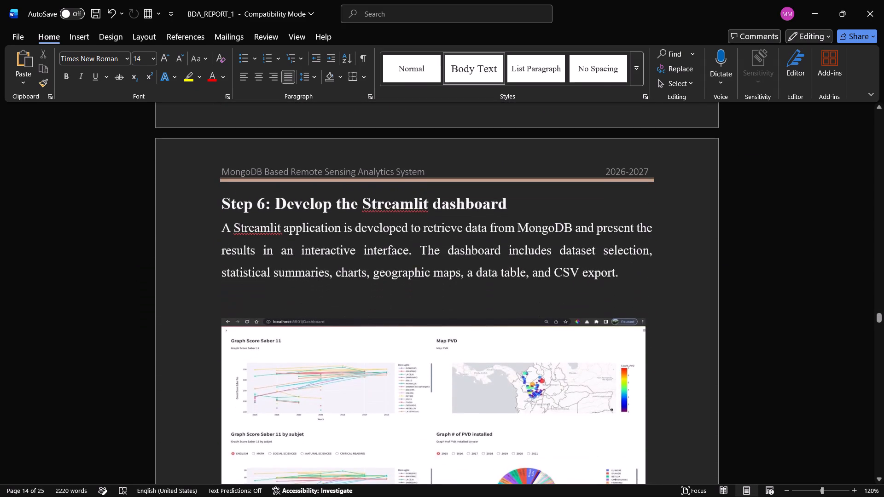
scroll(637, 282, up, 4)
scroll(637, 282, down, 1)
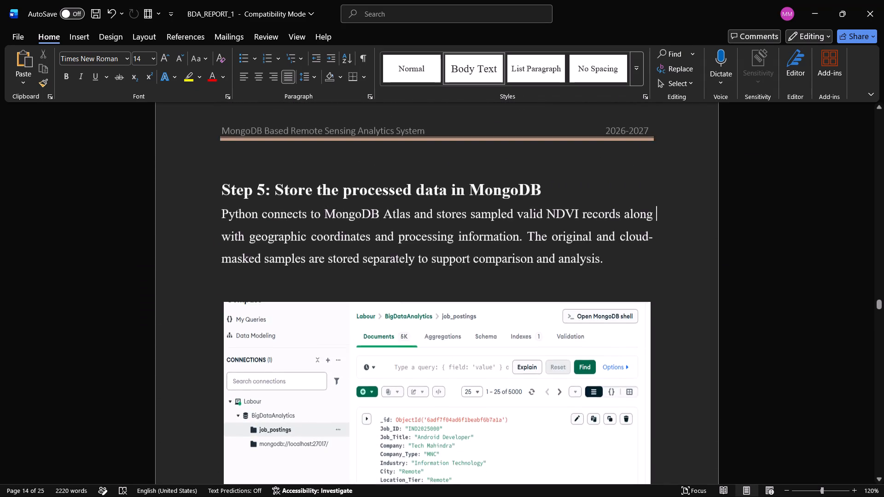
scroll(637, 282, down, 1)
click(433, 426)
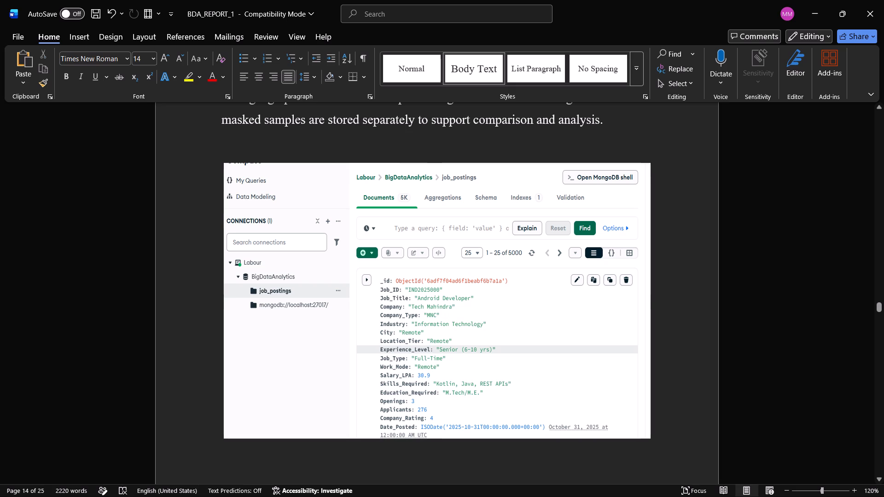
drag(437, 438, 425, 387)
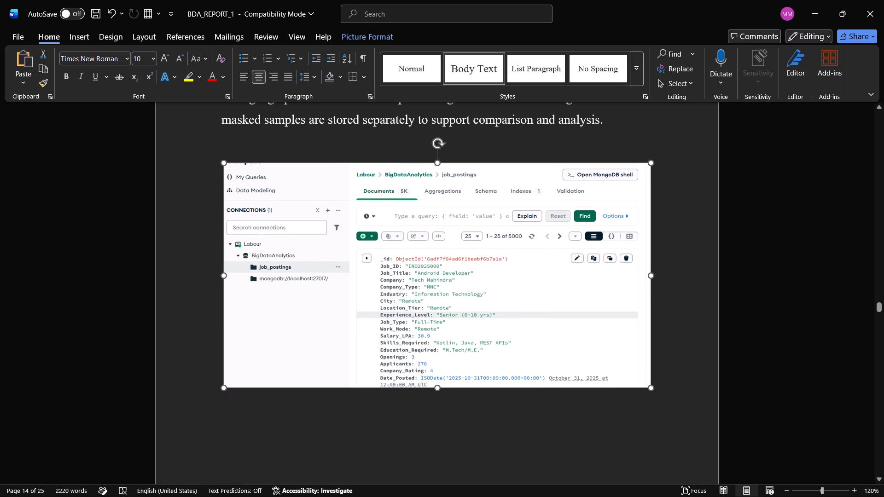
drag(425, 387, 418, 354)
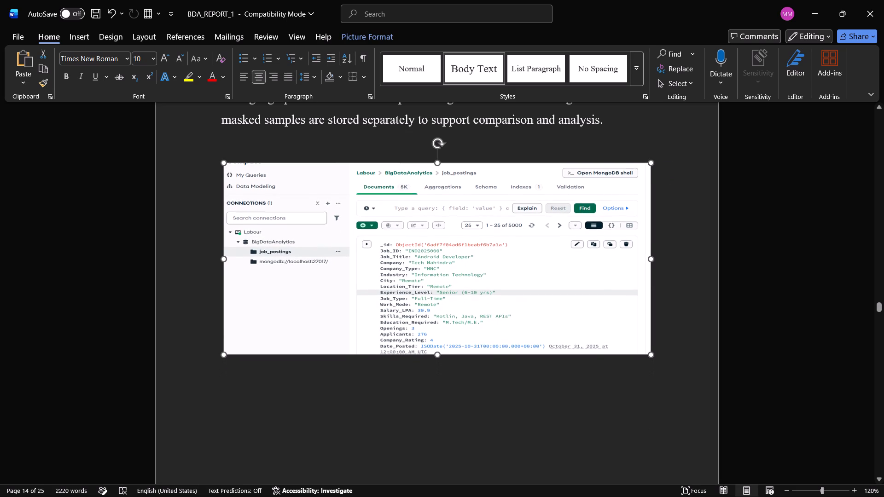
drag(418, 354, 417, 379)
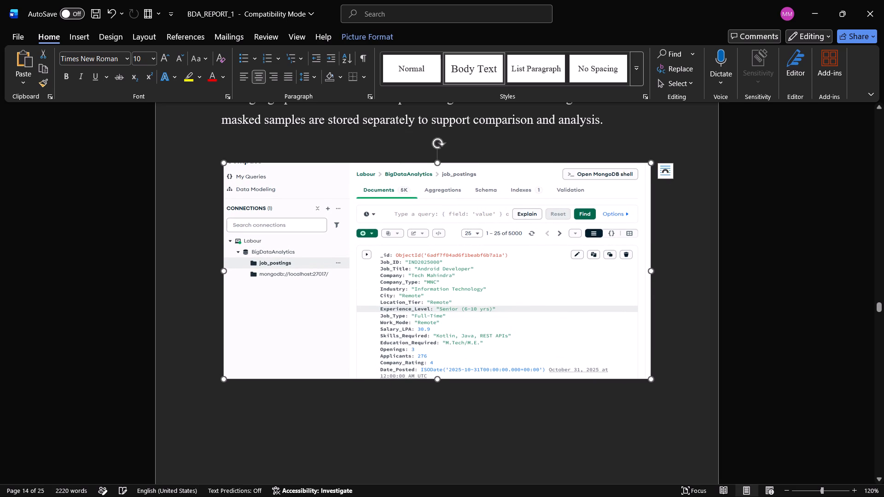
click(353, 411)
Remove the left indent of the "Step 6: Develop the Streamlit dashboard" heading.
scroll(353, 411, down, 3)
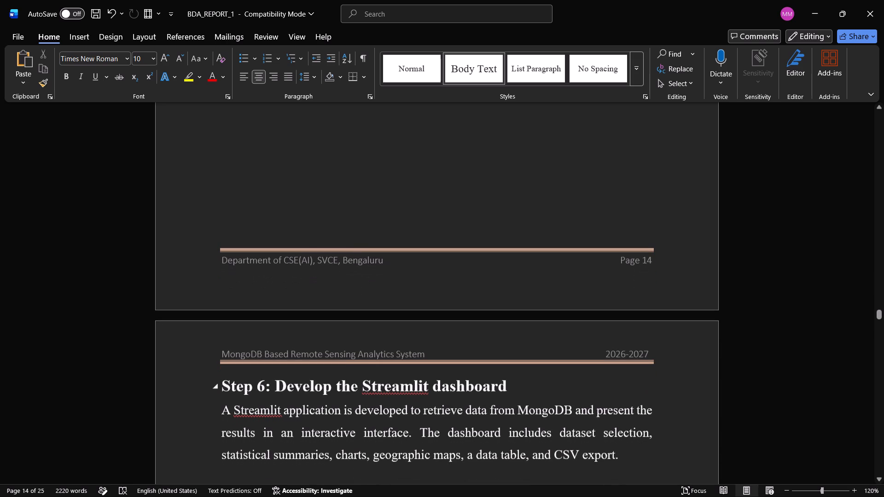
click(219, 382)
click(219, 382)
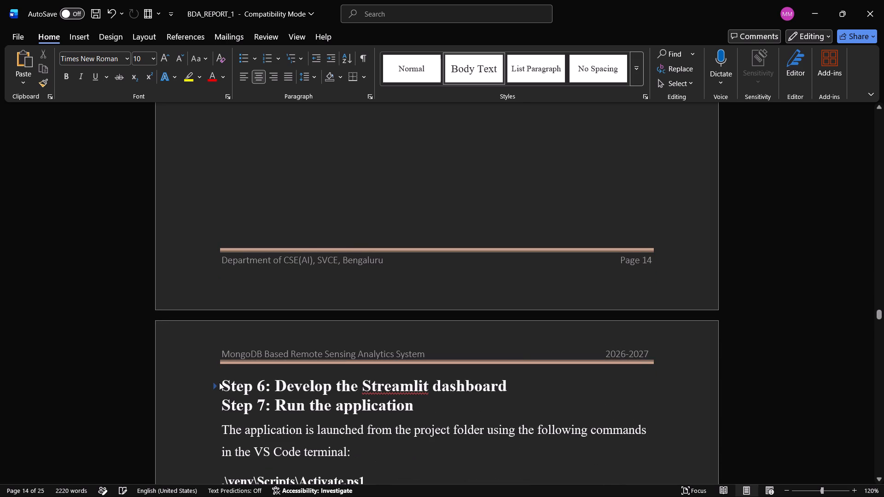
click(222, 384)
key(BackSpace)
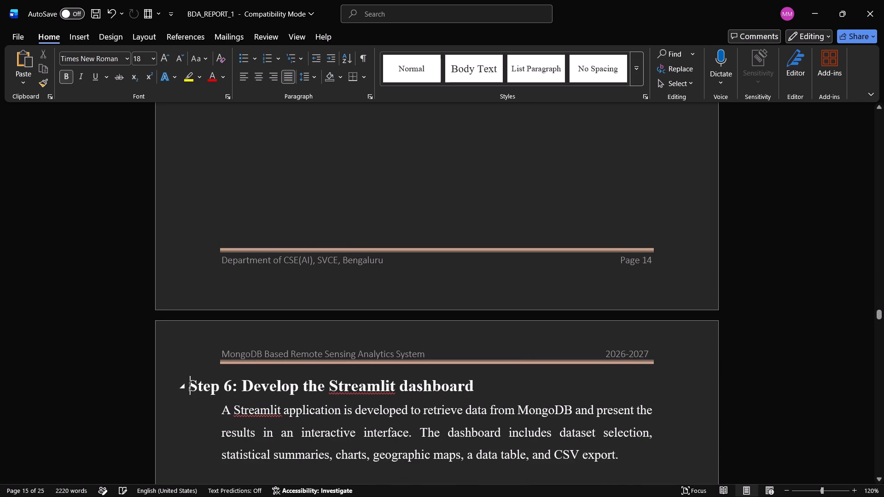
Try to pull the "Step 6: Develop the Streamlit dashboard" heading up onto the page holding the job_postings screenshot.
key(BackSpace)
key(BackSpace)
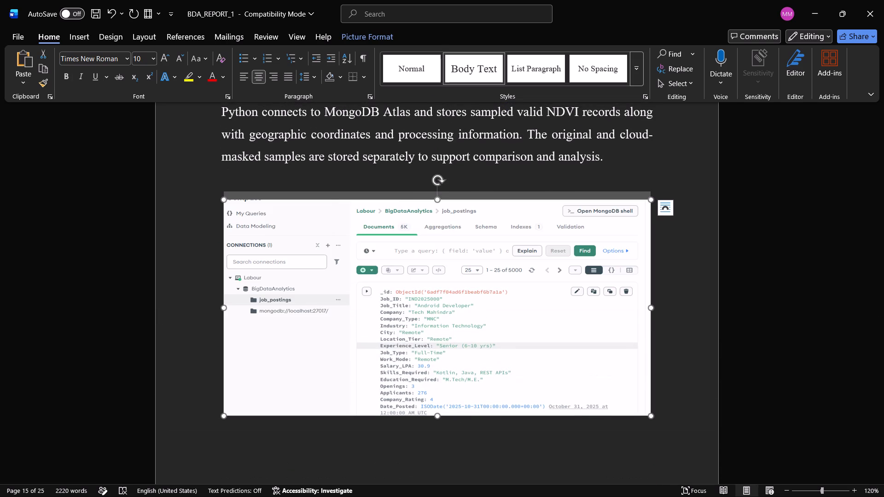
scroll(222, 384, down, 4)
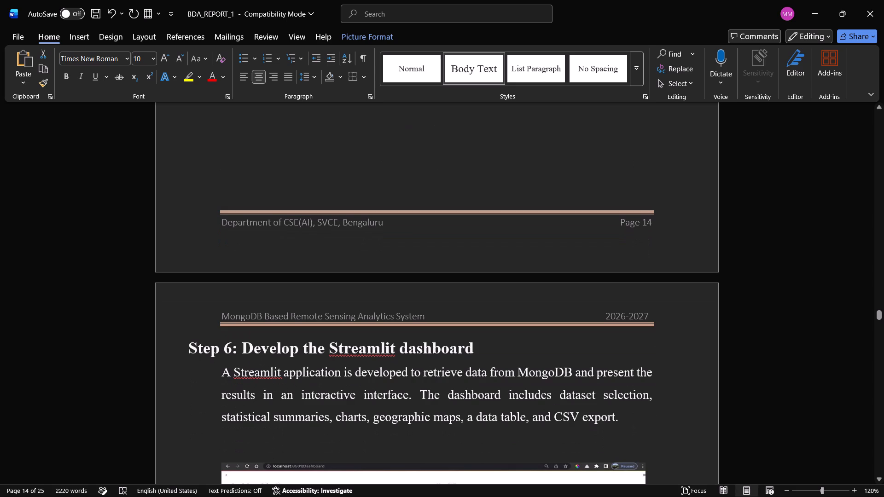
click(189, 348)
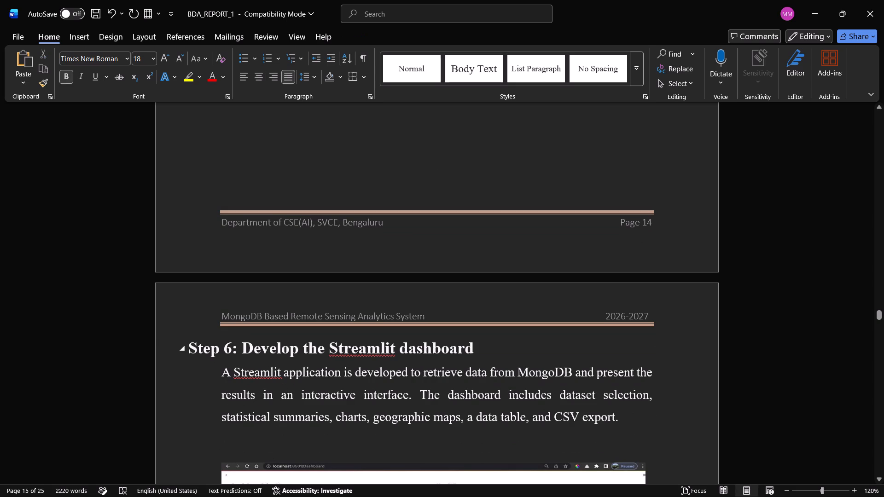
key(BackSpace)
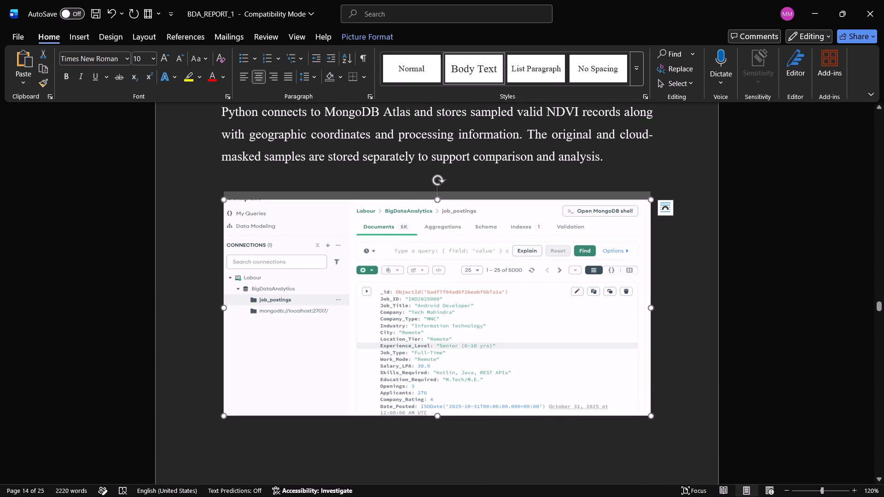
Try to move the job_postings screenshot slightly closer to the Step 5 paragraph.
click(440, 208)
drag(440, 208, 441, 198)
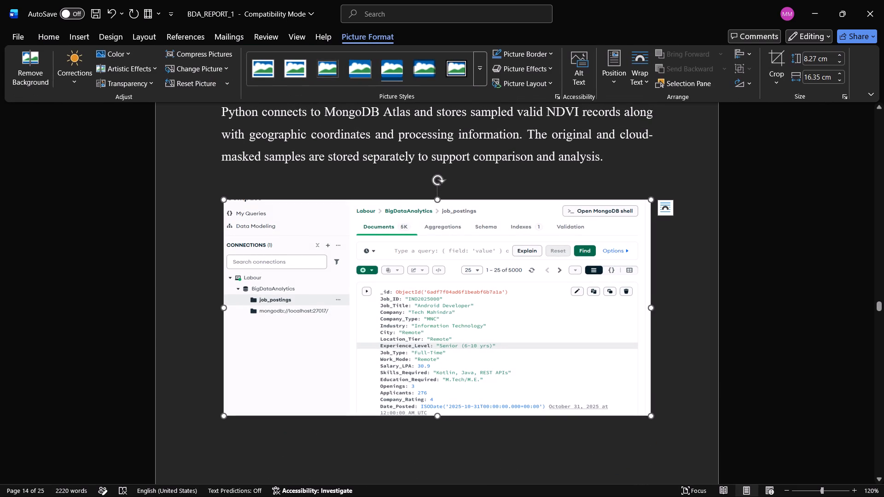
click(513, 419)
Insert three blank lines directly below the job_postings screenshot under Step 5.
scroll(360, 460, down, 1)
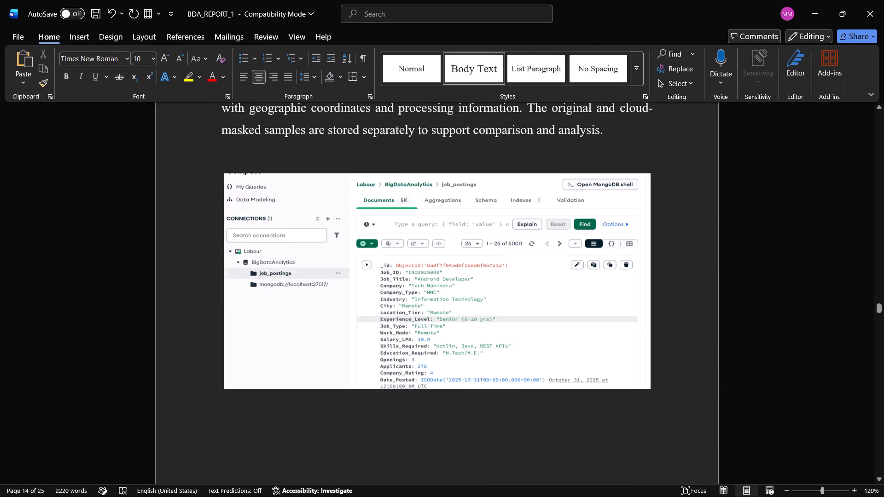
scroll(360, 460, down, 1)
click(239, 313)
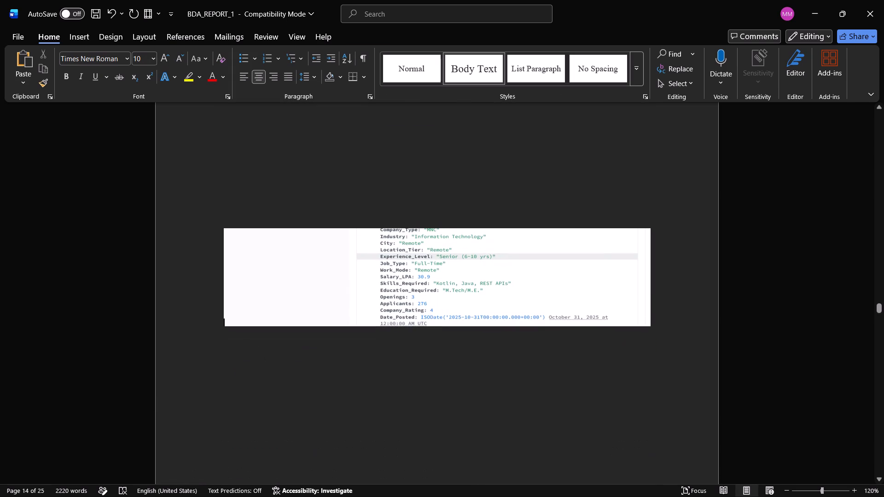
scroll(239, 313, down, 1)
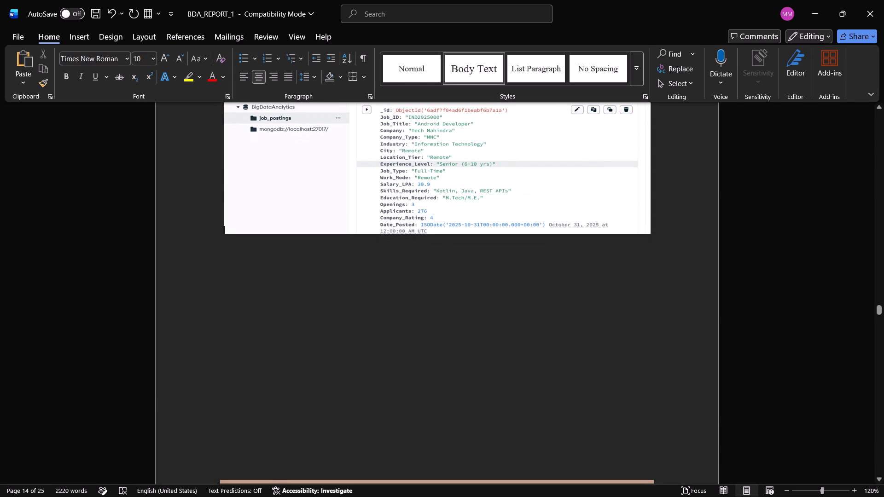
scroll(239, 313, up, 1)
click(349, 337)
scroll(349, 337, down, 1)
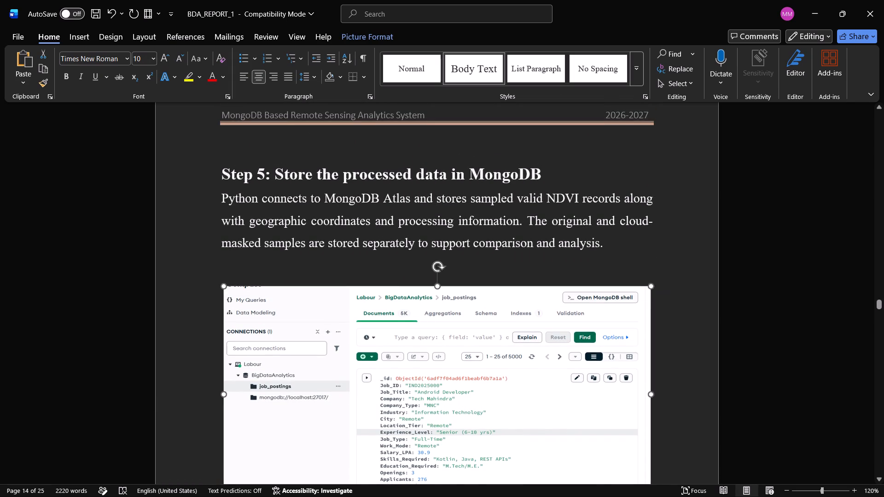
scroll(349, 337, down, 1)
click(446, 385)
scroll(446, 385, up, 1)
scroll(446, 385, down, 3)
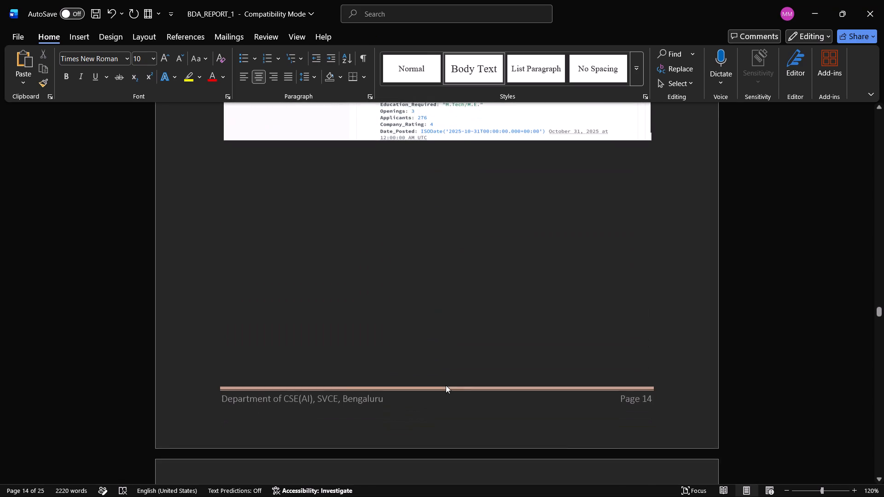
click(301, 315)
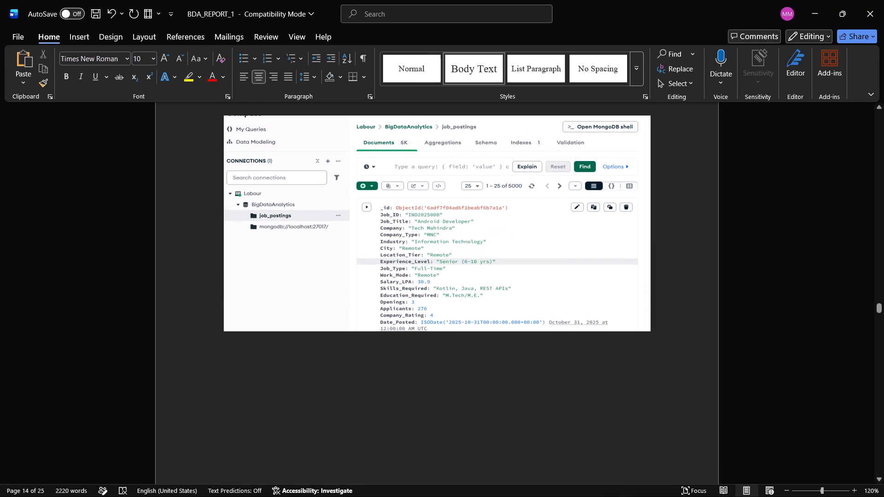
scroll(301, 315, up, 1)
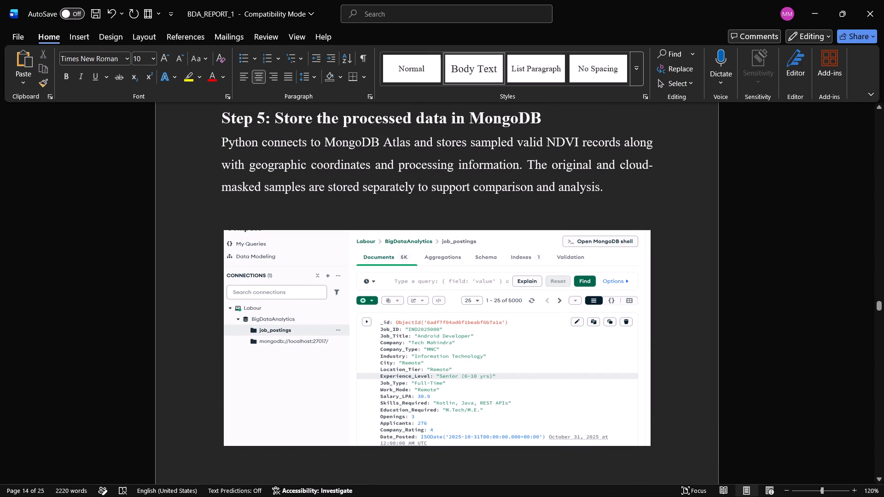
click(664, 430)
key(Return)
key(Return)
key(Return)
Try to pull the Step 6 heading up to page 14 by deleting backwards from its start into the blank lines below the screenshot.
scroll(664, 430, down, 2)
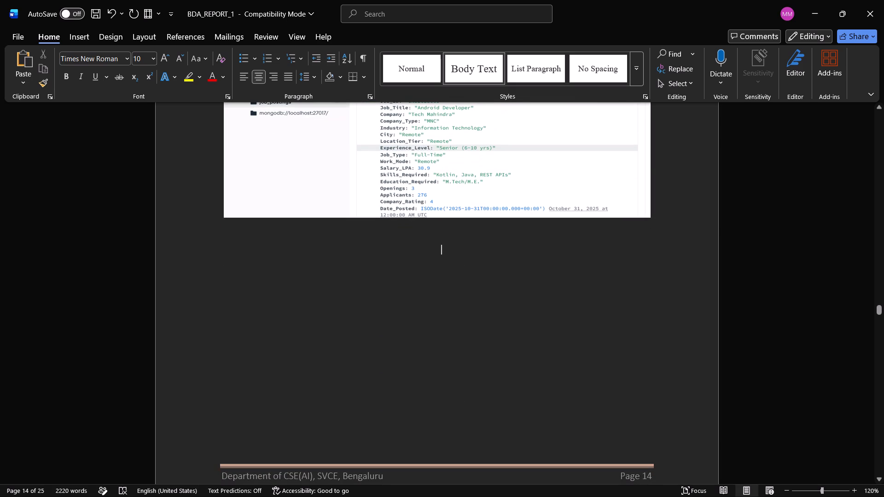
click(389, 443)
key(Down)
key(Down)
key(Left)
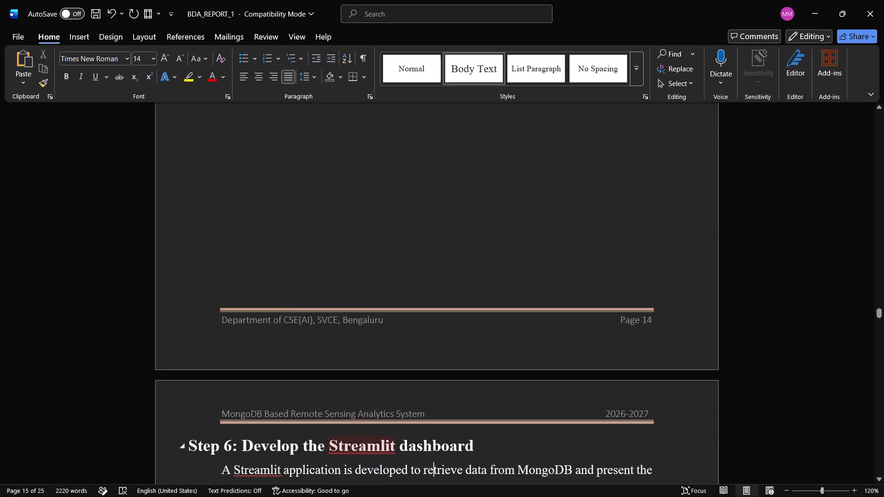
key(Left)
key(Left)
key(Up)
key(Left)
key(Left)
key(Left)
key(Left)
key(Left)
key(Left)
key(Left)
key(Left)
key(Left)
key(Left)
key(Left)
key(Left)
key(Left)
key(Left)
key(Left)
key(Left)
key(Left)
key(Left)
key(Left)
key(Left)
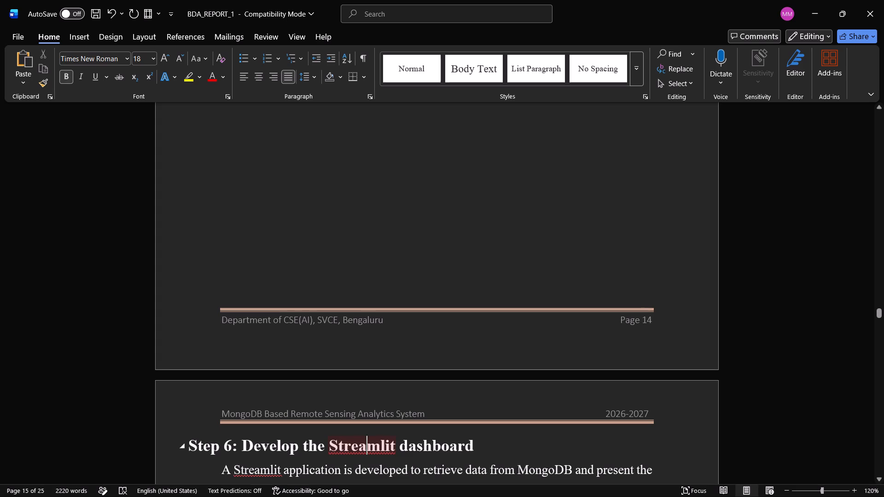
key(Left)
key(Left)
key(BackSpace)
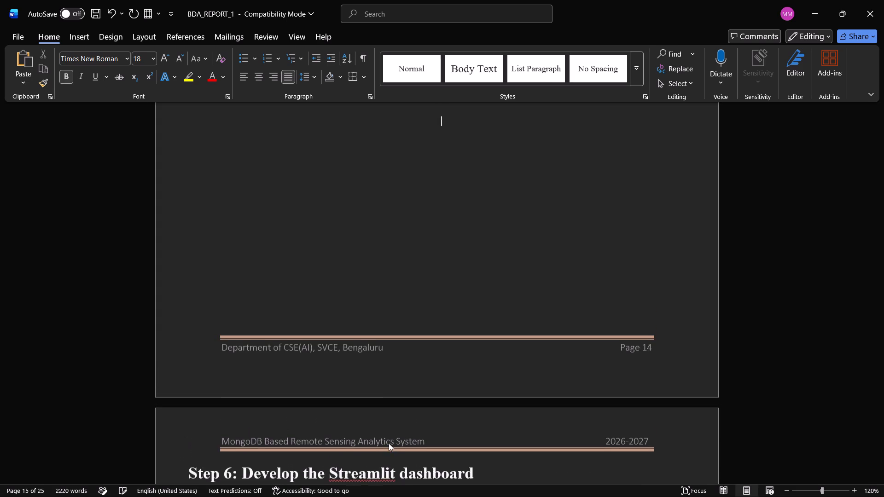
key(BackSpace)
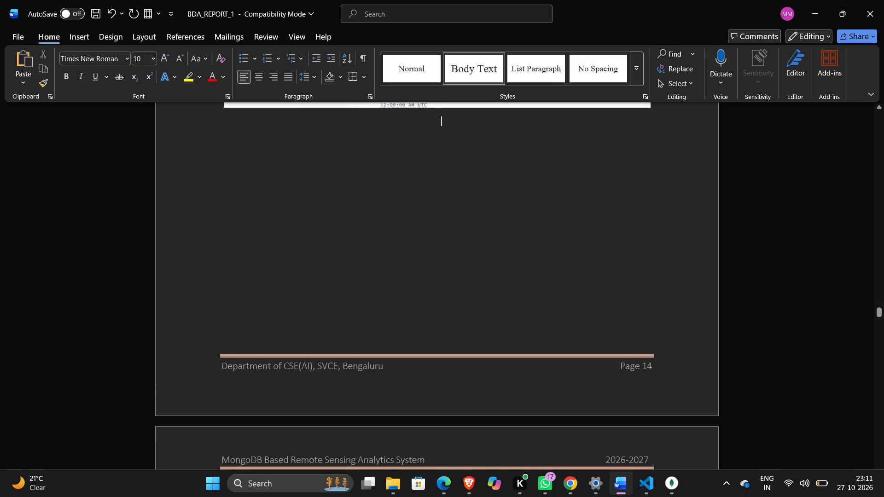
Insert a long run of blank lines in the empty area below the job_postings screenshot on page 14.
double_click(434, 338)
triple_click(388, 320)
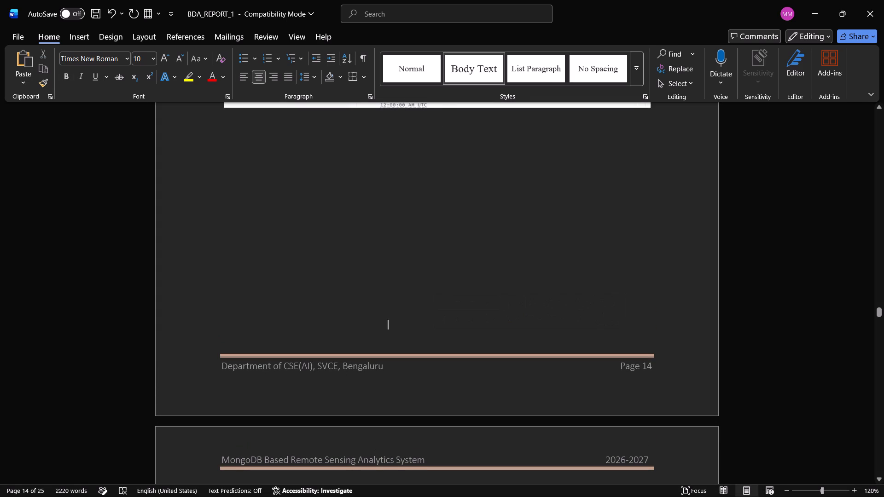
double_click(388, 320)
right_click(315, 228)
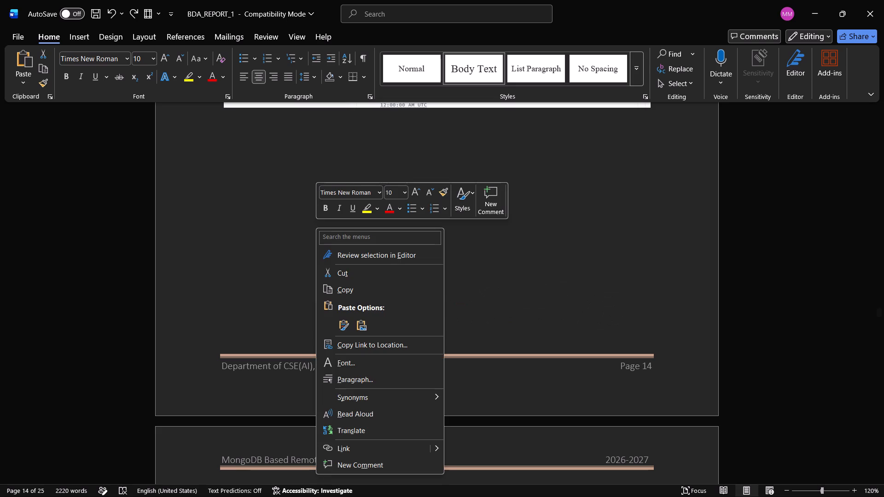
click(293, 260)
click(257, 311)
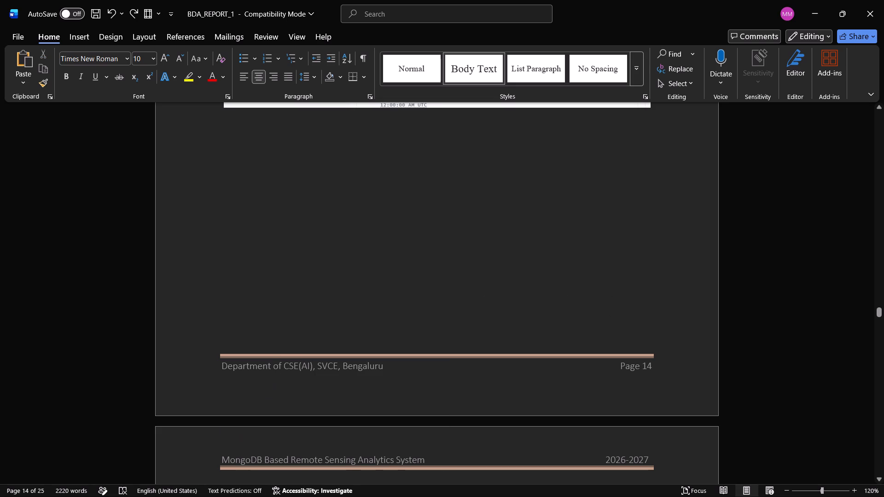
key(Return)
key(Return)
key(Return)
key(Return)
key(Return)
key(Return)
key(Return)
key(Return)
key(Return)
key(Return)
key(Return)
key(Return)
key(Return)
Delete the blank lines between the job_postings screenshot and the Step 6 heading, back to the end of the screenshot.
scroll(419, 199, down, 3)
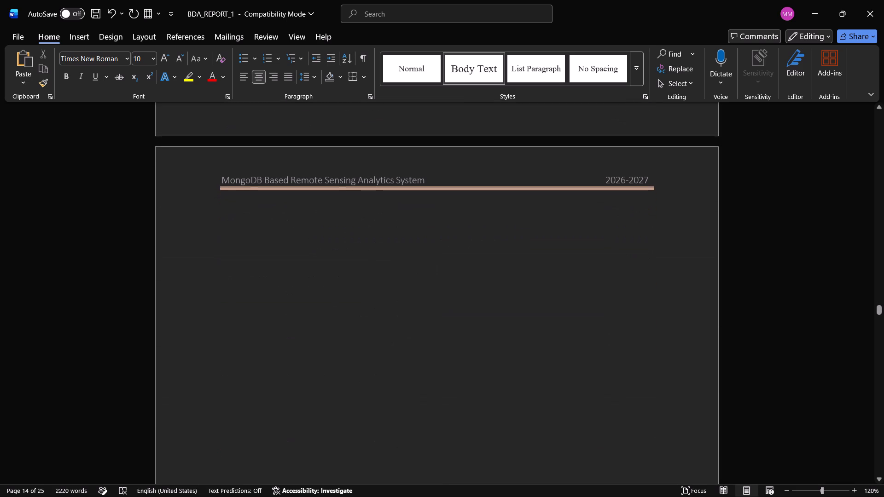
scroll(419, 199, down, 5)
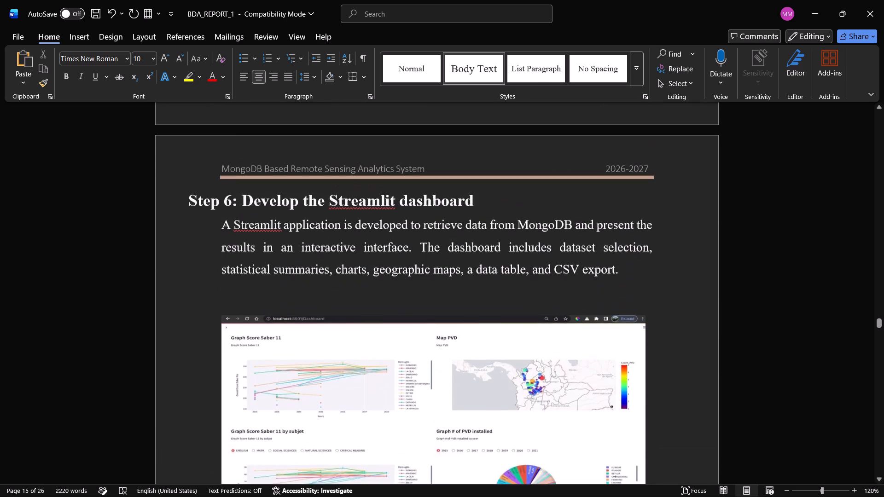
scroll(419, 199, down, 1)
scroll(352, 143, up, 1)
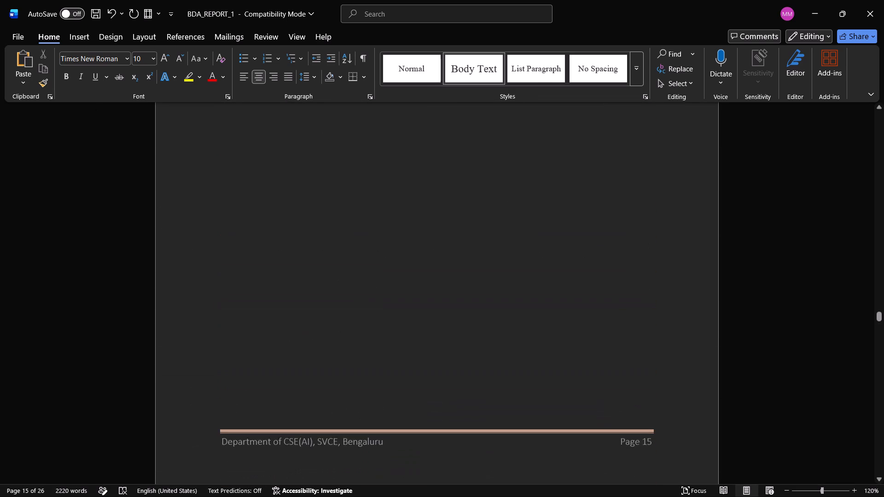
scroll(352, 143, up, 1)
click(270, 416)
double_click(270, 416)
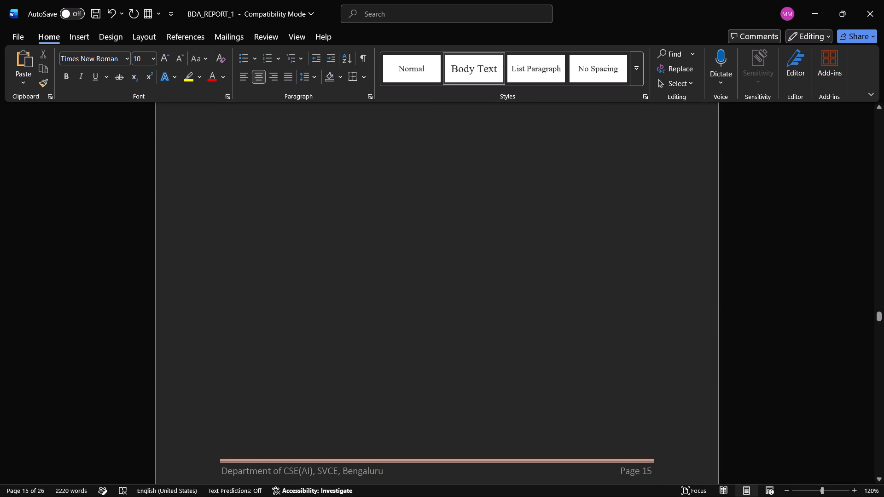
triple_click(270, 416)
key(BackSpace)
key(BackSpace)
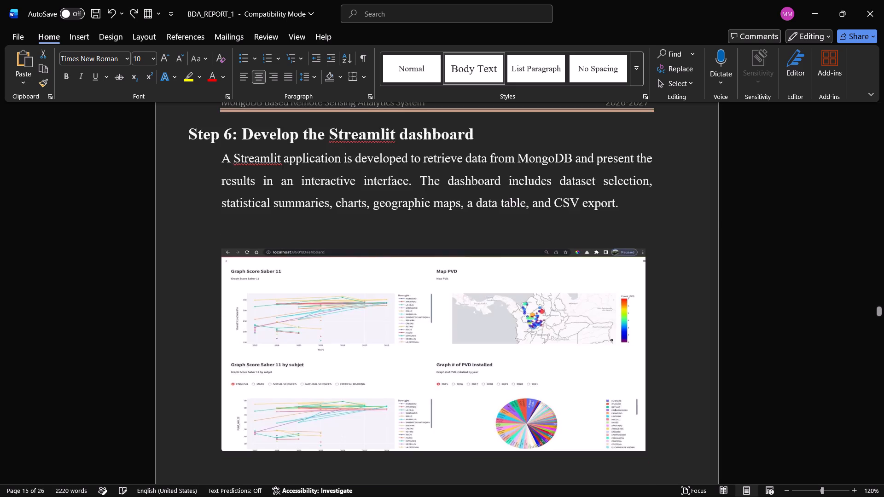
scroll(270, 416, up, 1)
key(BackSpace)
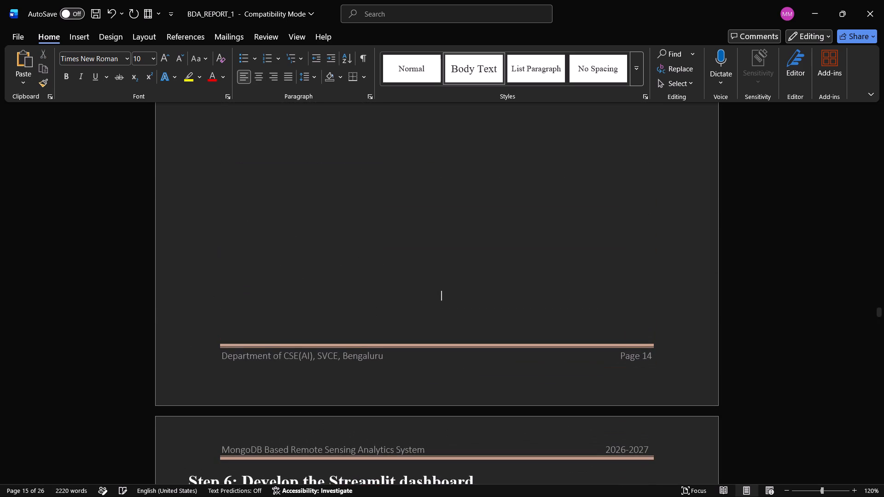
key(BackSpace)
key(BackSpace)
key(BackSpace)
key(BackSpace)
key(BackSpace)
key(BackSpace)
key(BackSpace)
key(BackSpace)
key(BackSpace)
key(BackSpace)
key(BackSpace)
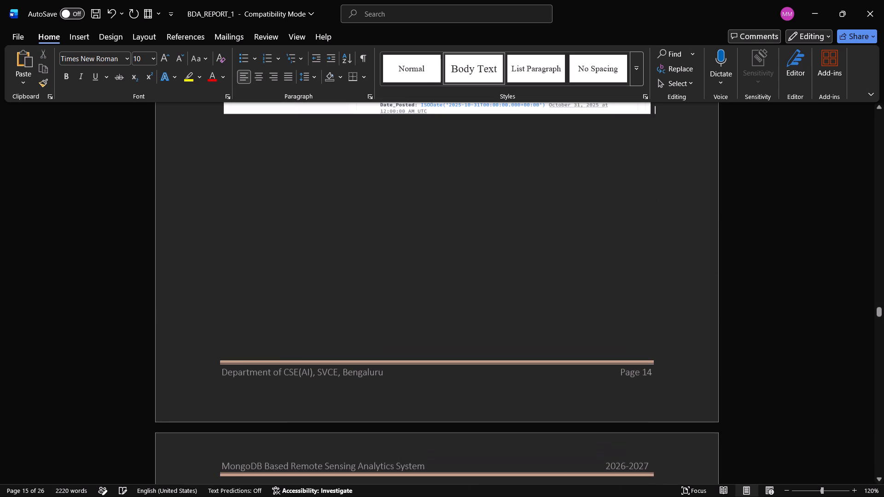
Review the page layout from the end of the numbered list on page 13 through Step 5 to the Step 6 heading.
scroll(270, 416, down, 1)
scroll(270, 416, up, 3)
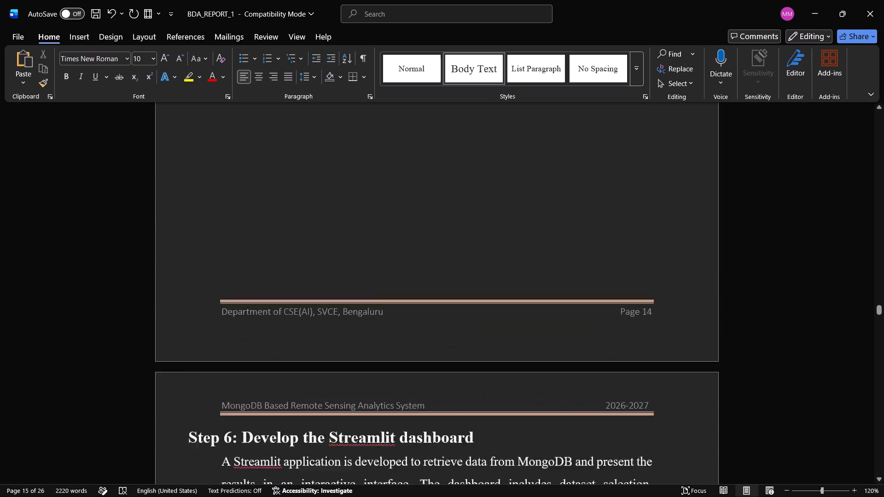
scroll(270, 416, up, 2)
scroll(270, 416, down, 2)
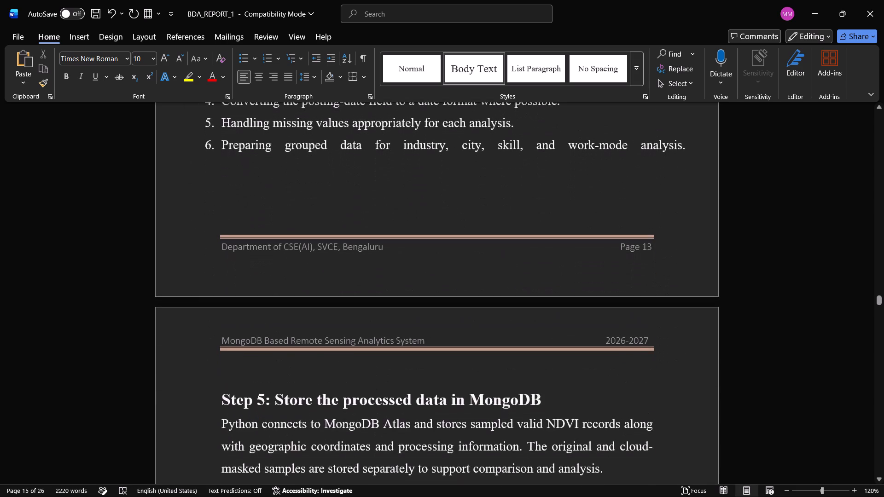
scroll(270, 416, up, 1)
scroll(270, 416, down, 2)
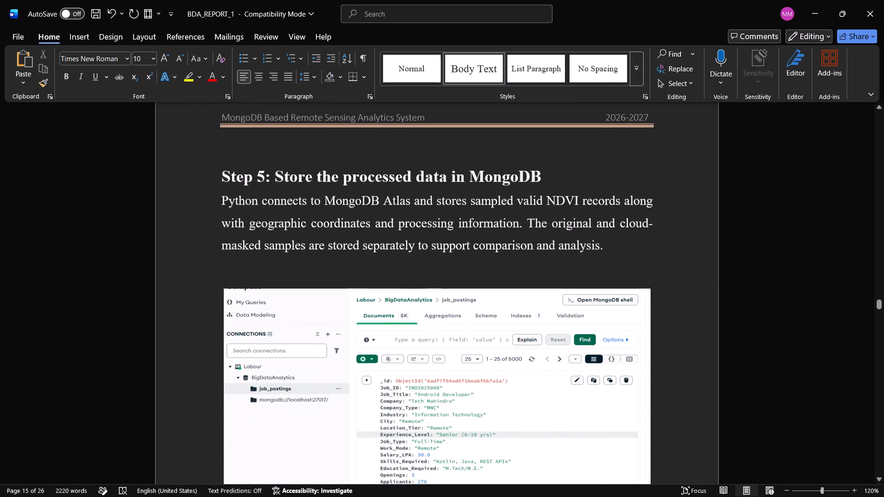
Move the job_postings screenshot up to sit directly below the Step 5 paragraph and centre it between the margins.
scroll(270, 416, down, 1)
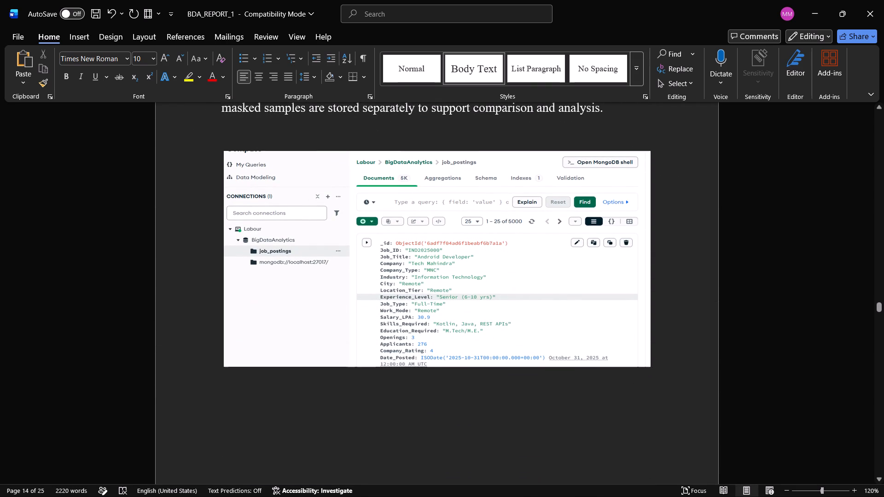
click(366, 156)
drag(416, 155, 415, 150)
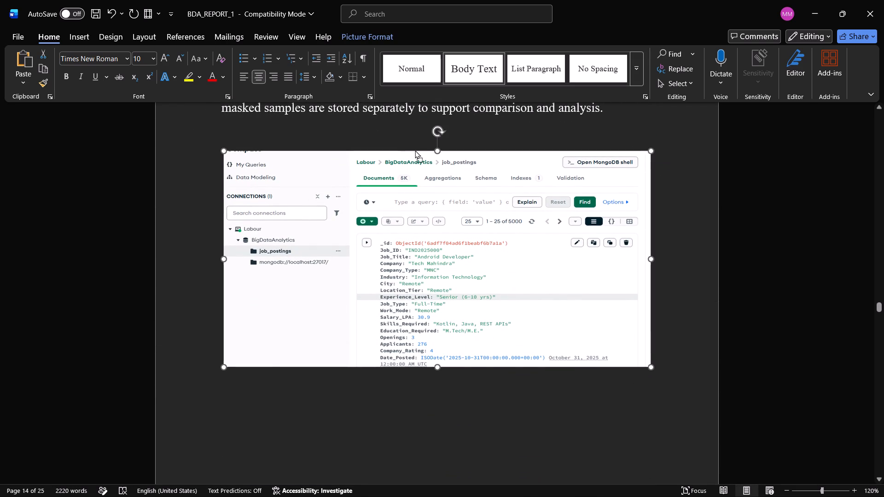
drag(415, 150, 414, 138)
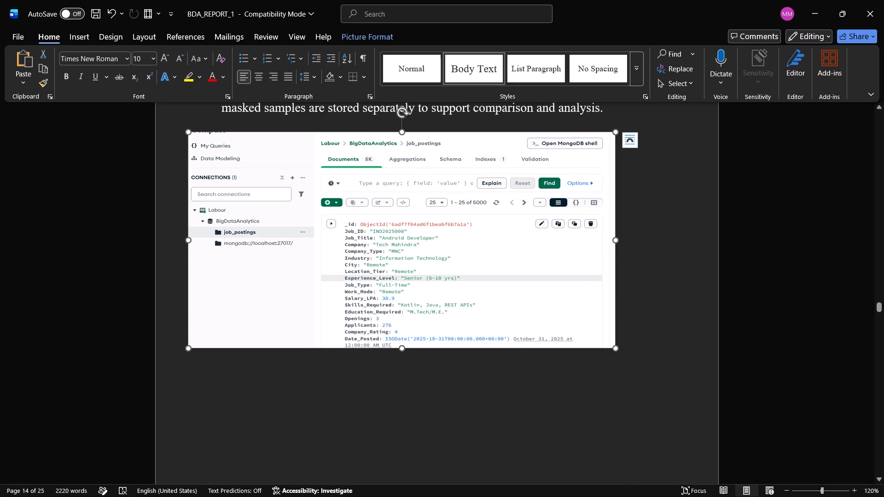
click(259, 77)
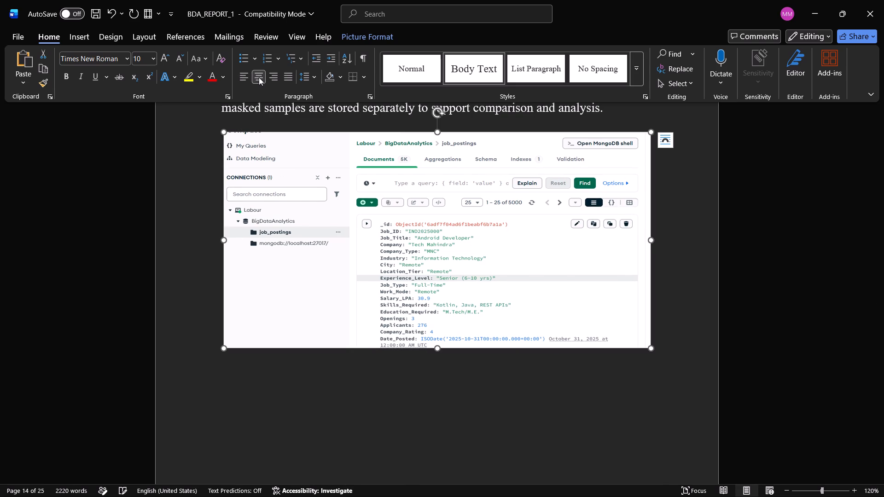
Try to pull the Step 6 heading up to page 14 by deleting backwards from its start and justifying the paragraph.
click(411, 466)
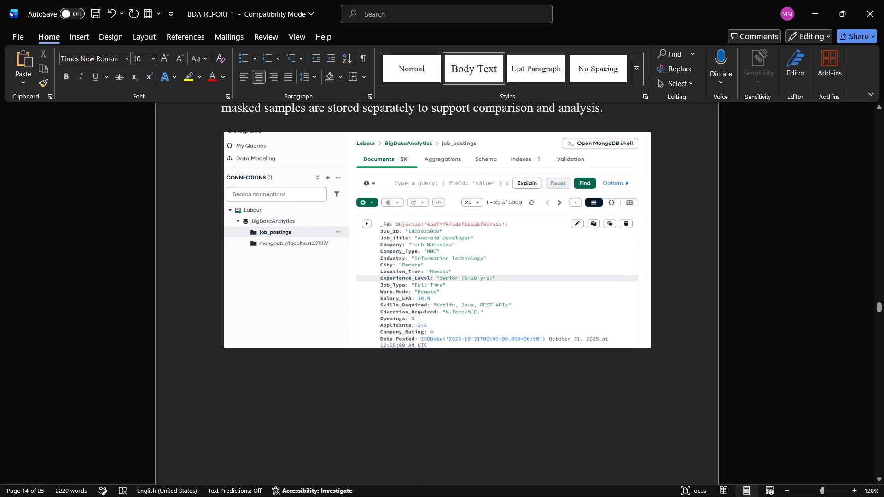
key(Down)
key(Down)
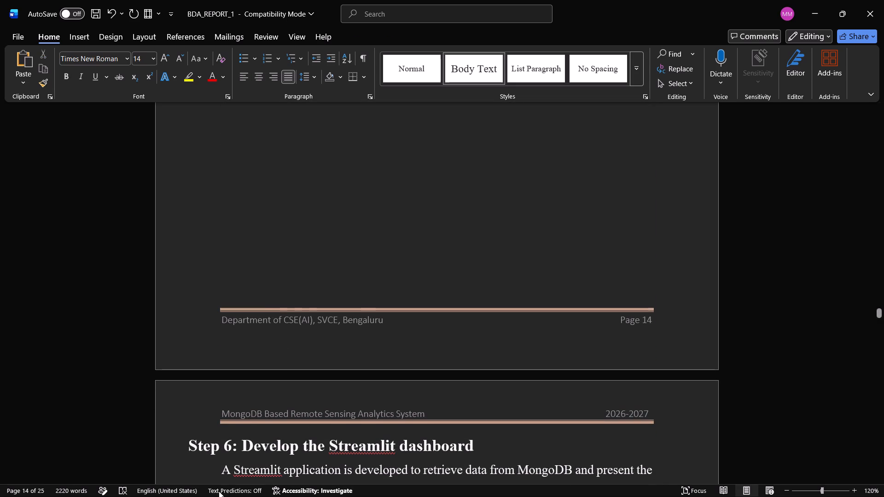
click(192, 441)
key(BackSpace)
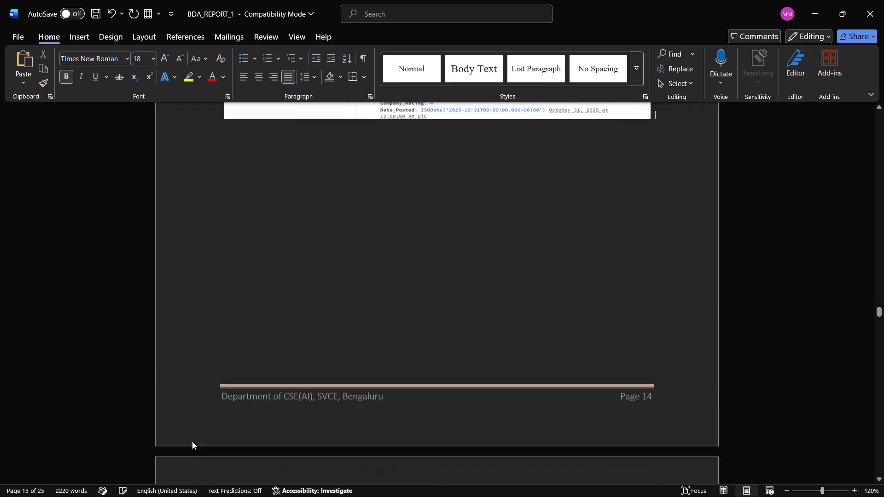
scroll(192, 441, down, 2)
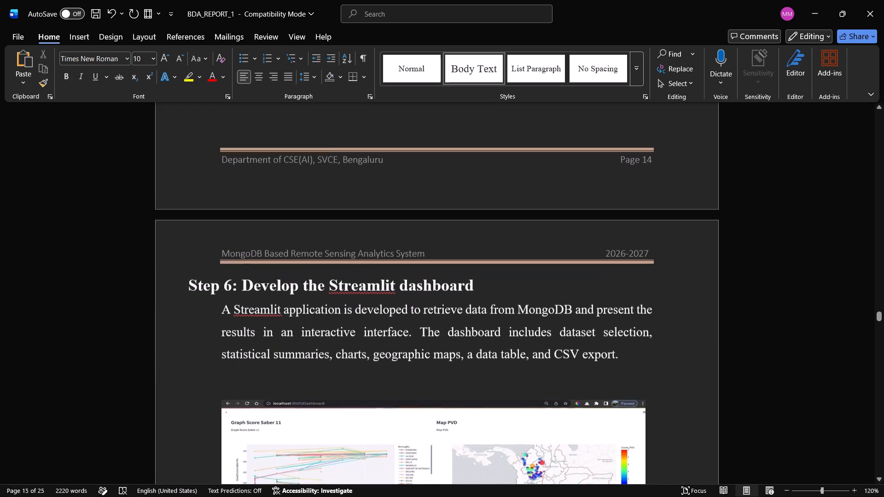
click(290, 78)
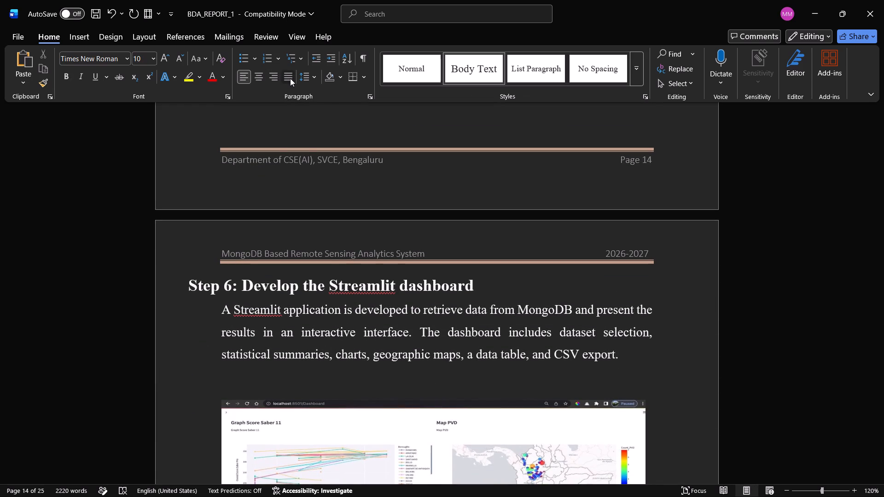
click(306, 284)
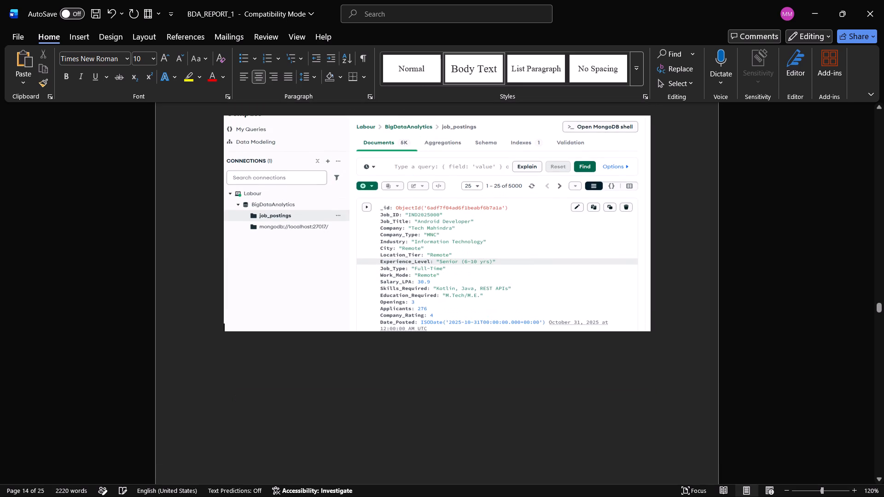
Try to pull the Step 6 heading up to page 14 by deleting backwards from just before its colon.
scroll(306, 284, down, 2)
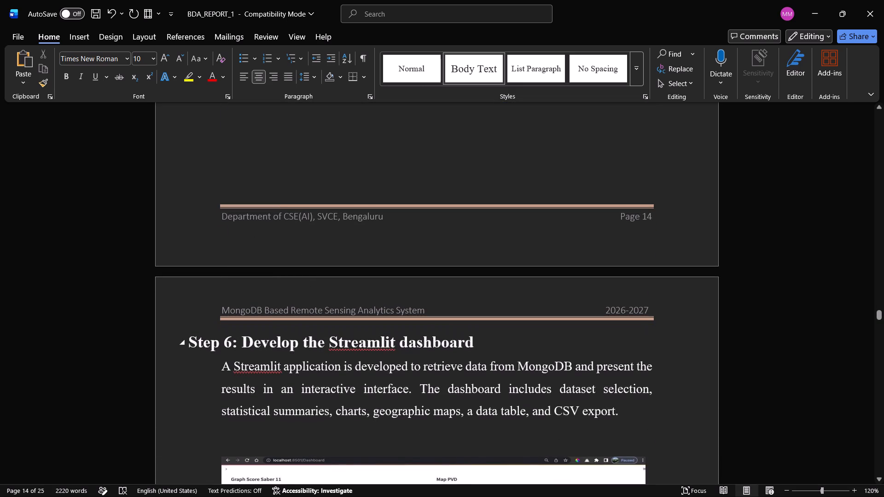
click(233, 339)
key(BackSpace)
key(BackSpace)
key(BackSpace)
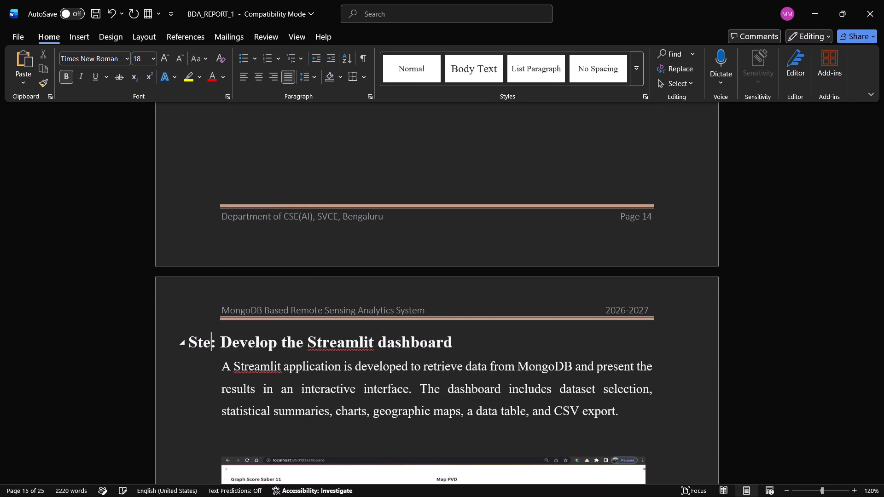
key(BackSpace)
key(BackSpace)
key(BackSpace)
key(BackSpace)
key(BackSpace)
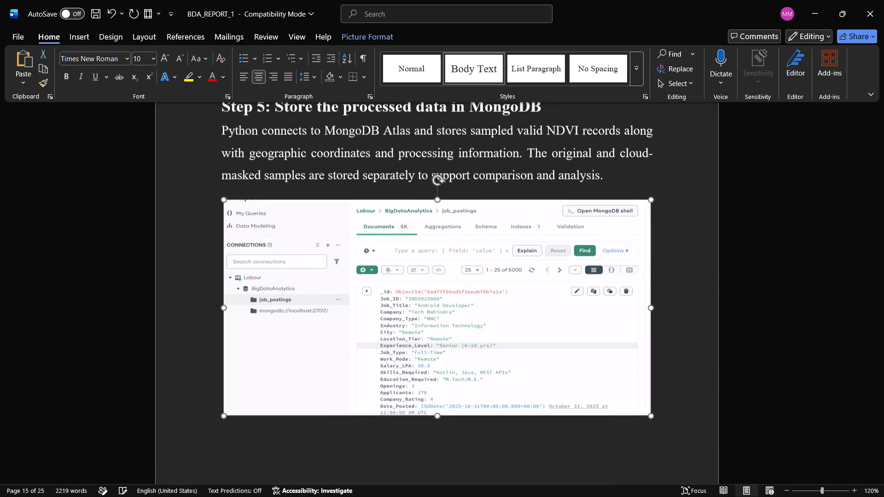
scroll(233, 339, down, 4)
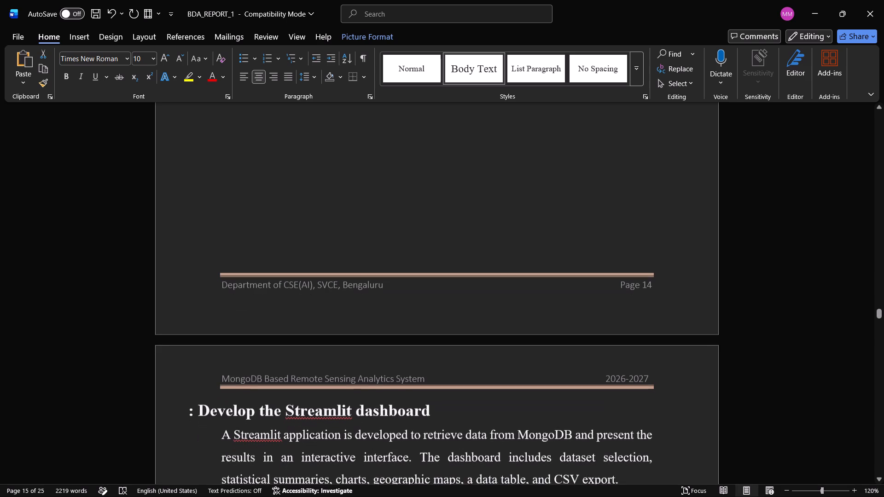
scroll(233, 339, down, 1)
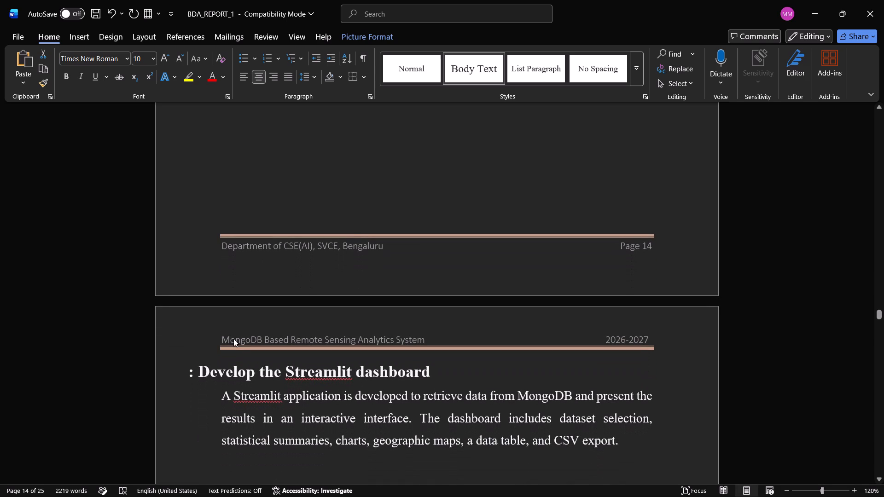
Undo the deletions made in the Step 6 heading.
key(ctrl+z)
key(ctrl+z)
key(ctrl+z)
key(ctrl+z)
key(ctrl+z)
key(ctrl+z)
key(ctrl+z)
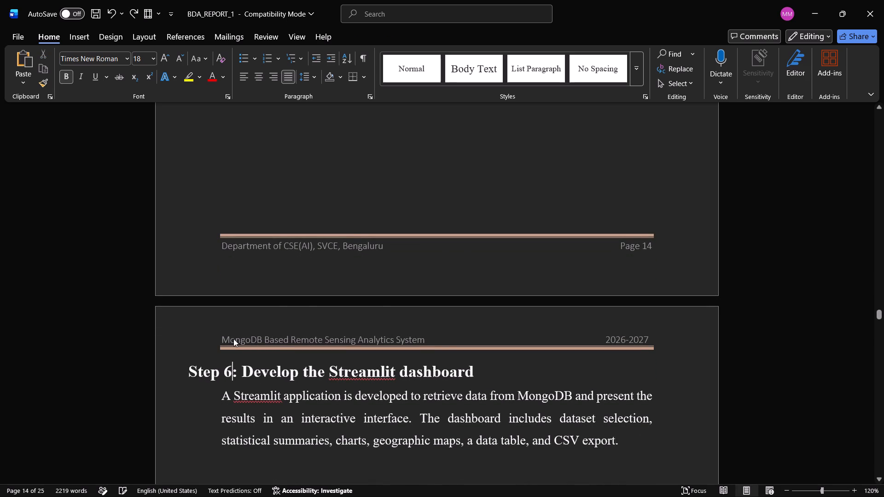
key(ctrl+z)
Insert a blank line after the job_postings screenshot on page 14.
scroll(233, 339, down, 1)
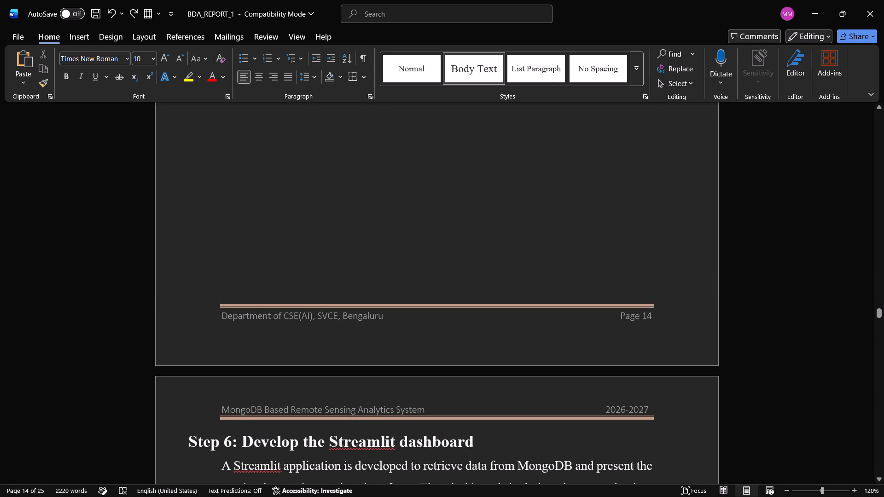
click(410, 217)
scroll(410, 217, down, 1)
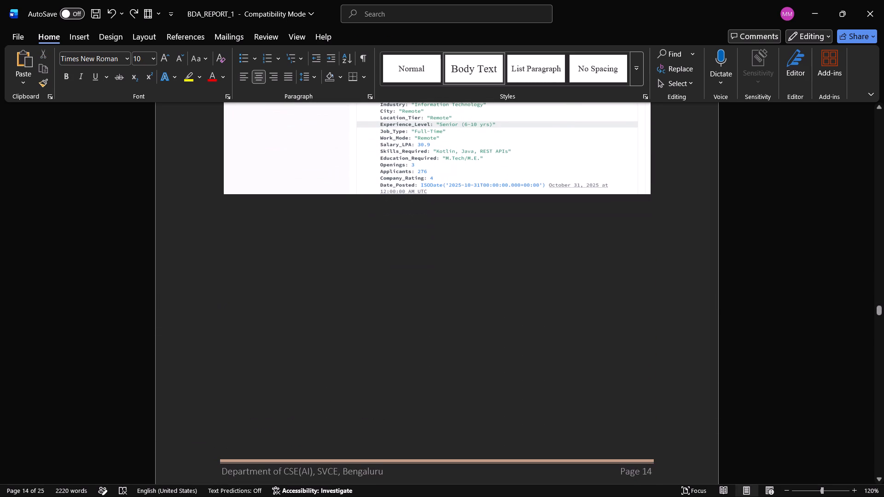
click(339, 233)
key(Down)
key(Up)
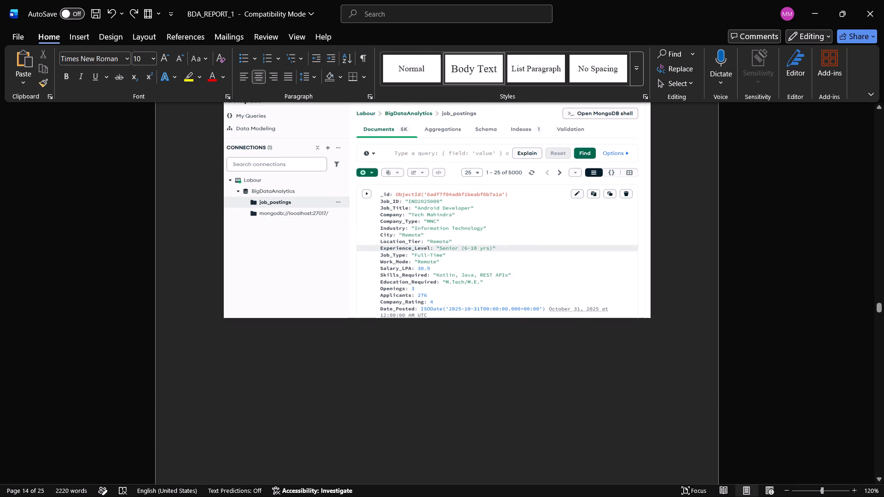
click(669, 309)
key(Return)
Copy the Step 6 heading and its paragraph from page 15 and paste them below the job_postings screenshot on page 14.
scroll(669, 309, down, 3)
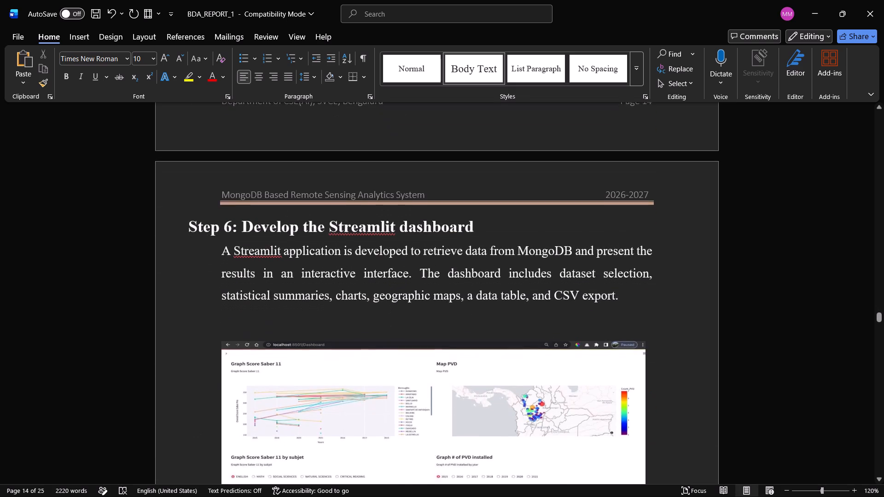
scroll(669, 309, down, 1)
drag(626, 253, 384, 208)
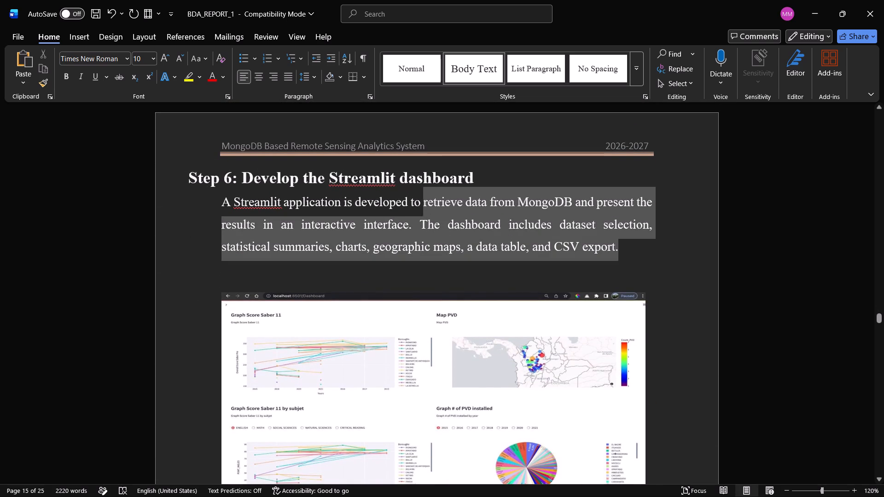
drag(384, 208, 204, 191)
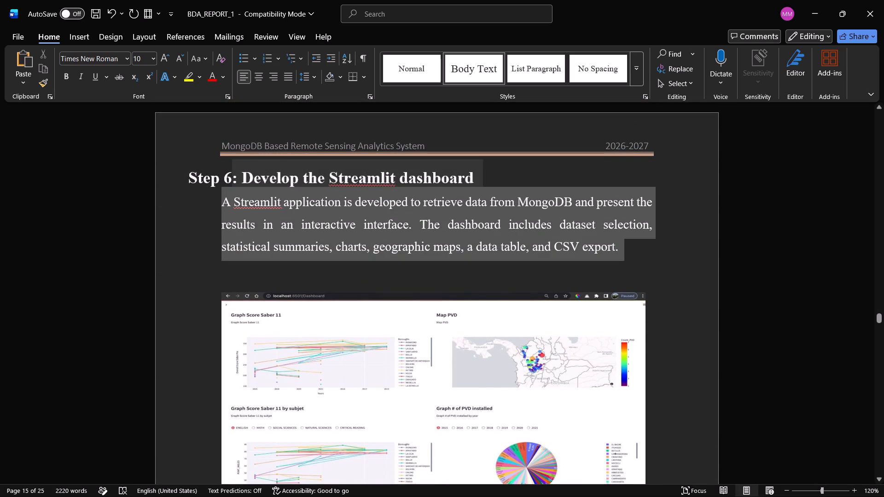
drag(204, 191, 174, 162)
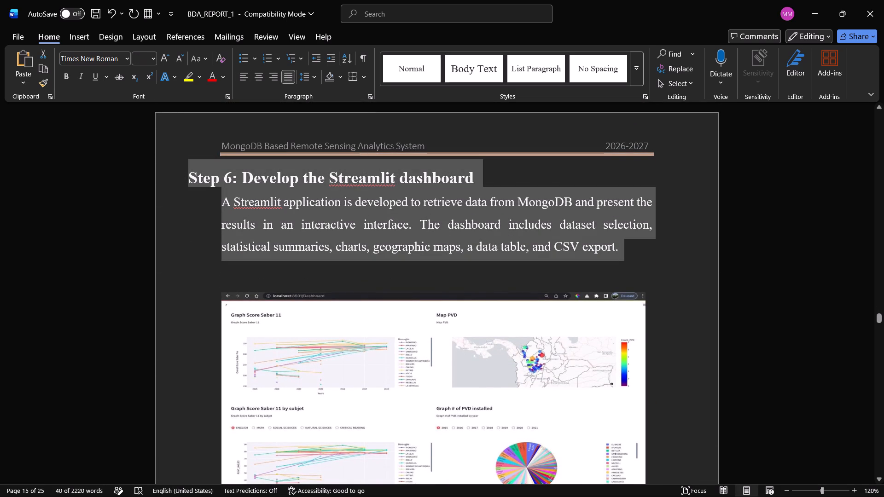
key(ctrl+c)
scroll(174, 162, up, 1)
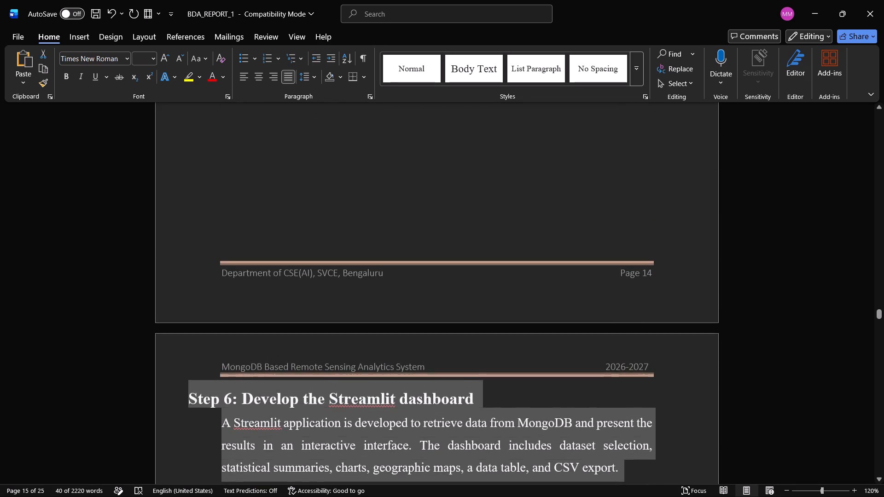
scroll(286, 156, up, 1)
click(209, 238)
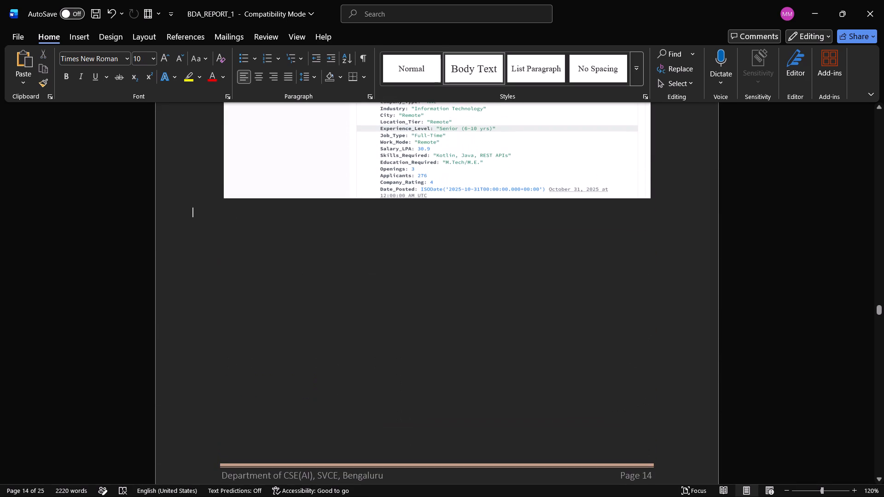
key(ctrl+v)
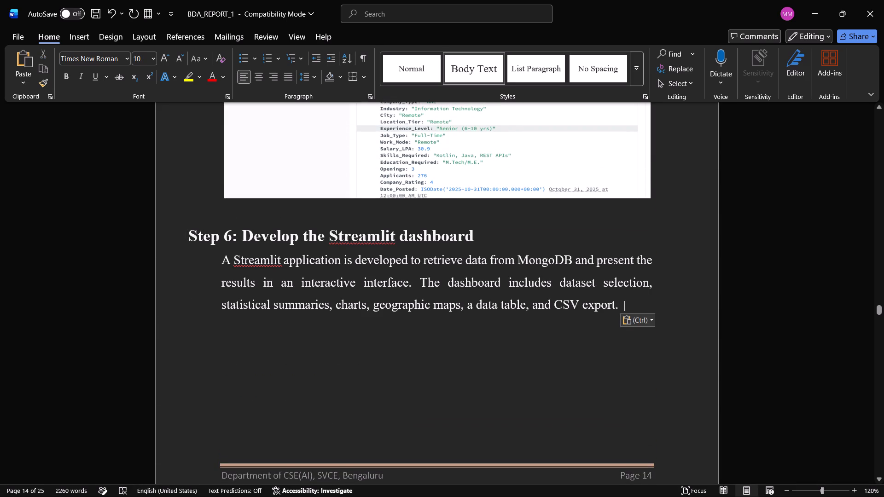
Insert two blank lines above the pasted Step 6 heading on page 14.
click(188, 237)
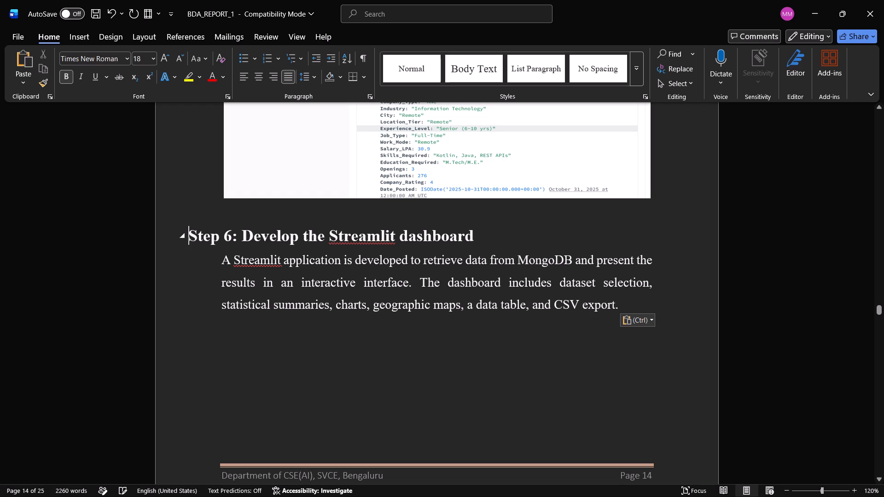
key(Return)
key(Return)
Delete the original Step 6 heading and paragraph at the top of page 15, along with the empty line left behind.
scroll(188, 237, down, 1)
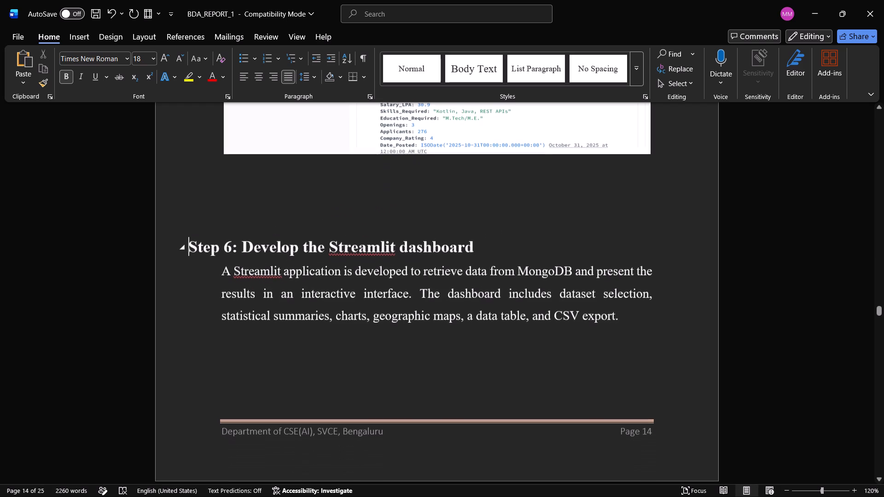
scroll(188, 237, down, 3)
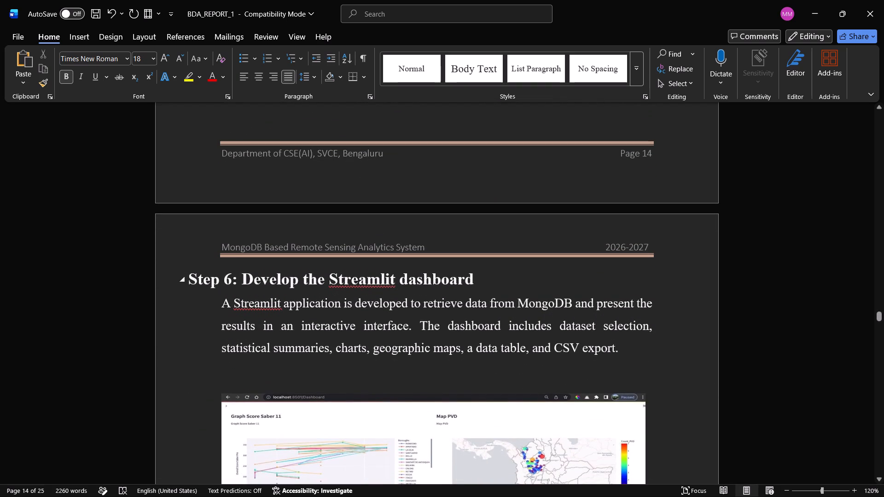
click(617, 347)
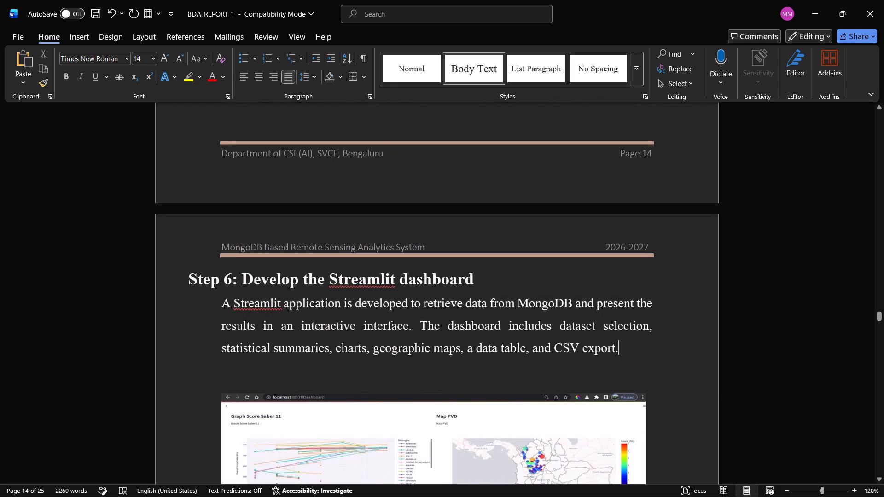
drag(629, 350, 238, 290)
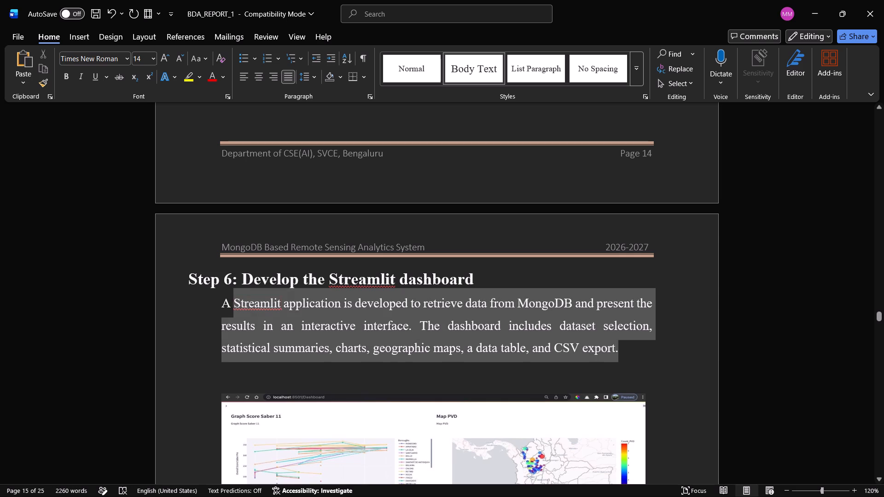
drag(238, 290, 195, 273)
key(BackSpace)
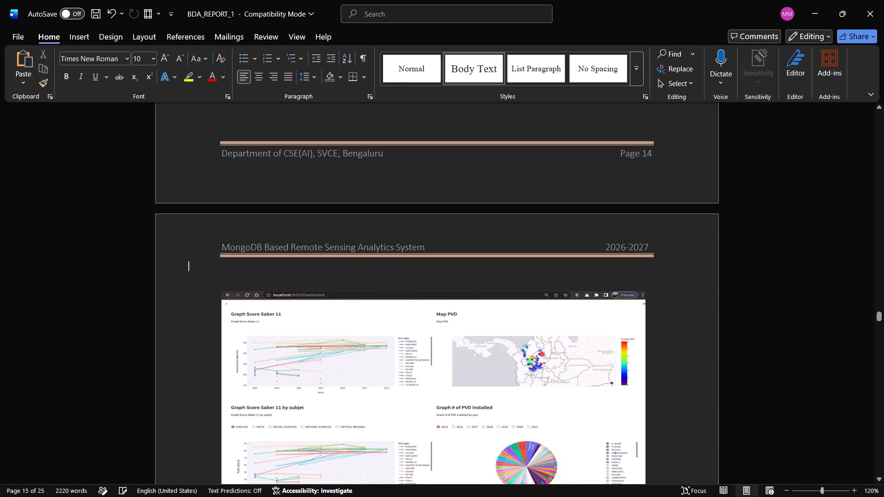
key(BackSpace)
scroll(195, 273, up, 1)
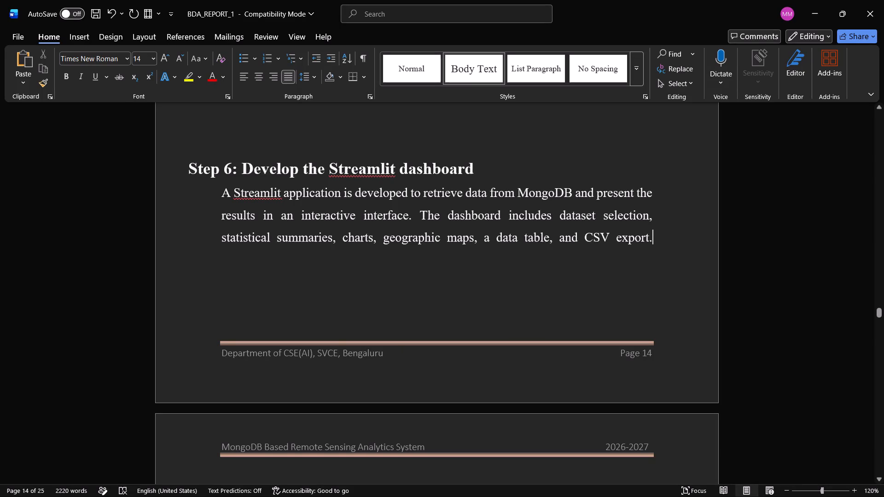
Remove "geographic maps," from the Step 6 paragraph on page 14, along with the comma and spaces between "charts" and "a data table".
click(479, 240)
key(BackSpace)
key(BackSpace)
key(BackSpace)
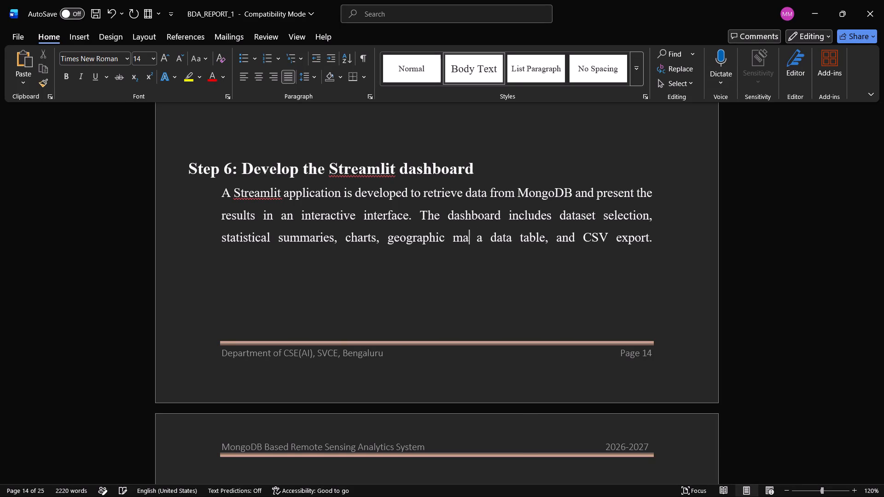
key(BackSpace)
key(BackSpace)
key(BackSpace)
key(BackSpace)
key(BackSpace)
key(BackSpace)
key(BackSpace)
key(BackSpace)
key(BackSpace)
key(BackSpace)
key(BackSpace)
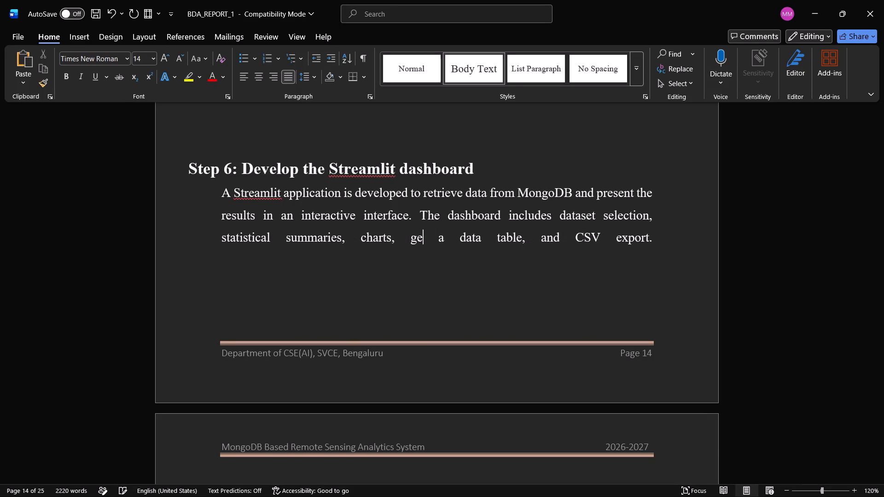
key(BackSpace)
key(BackSpace)
key(BackSpace)
key(Right)
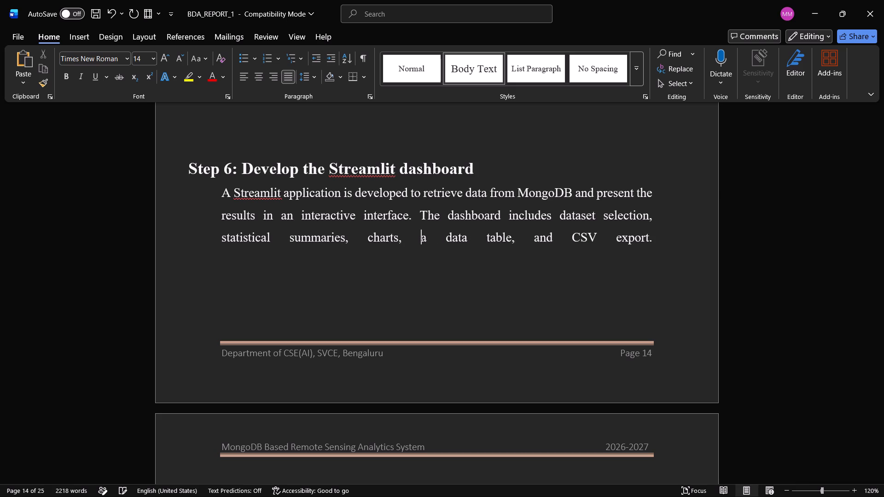
key(BackSpace)
key(BackSpace)
key(space)
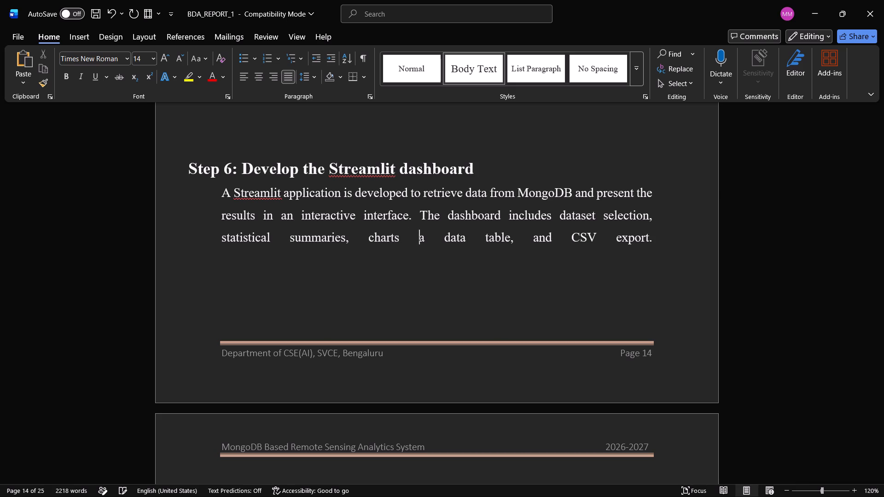
key(BackSpace)
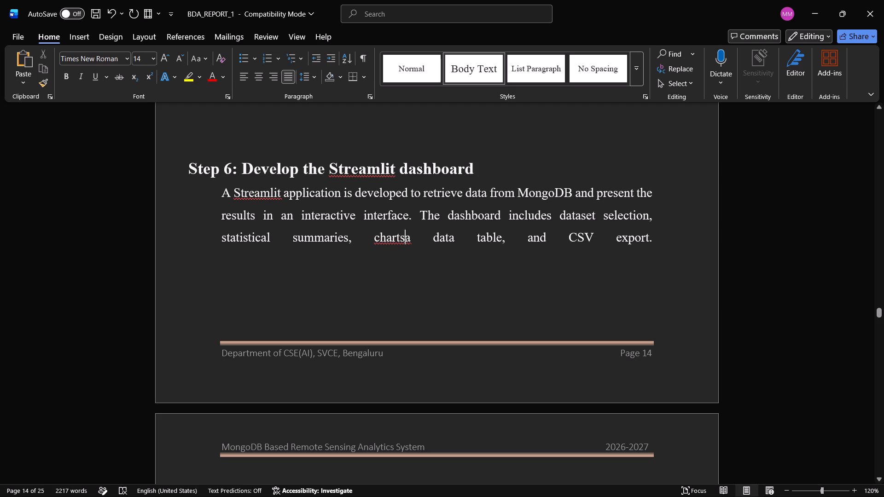
Left-align the Step 6 paragraph on page 14.
drag(656, 238, 206, 200)
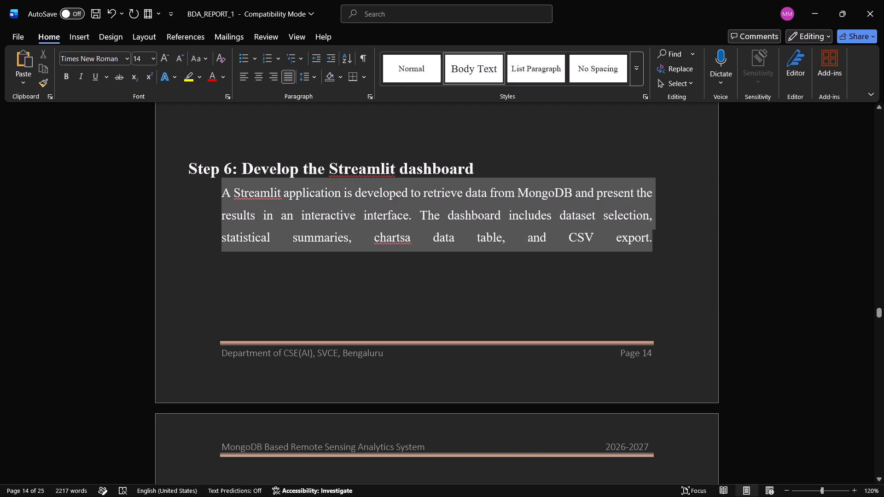
click(243, 81)
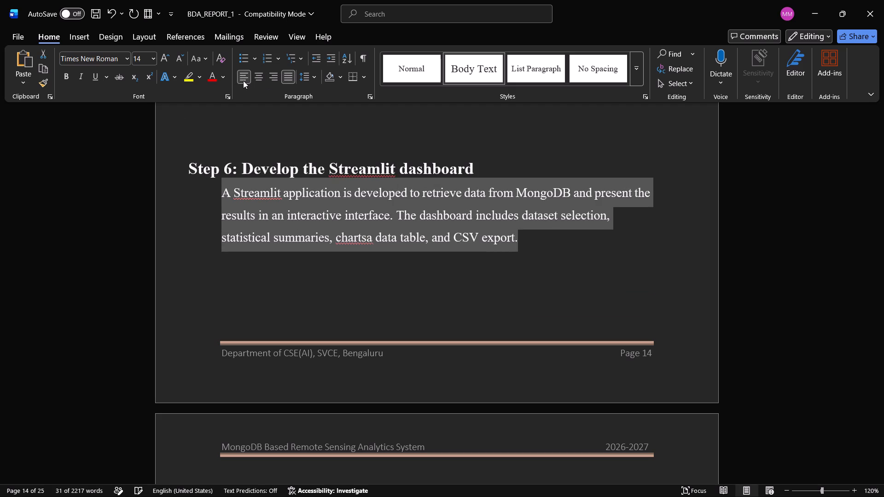
click(243, 81)
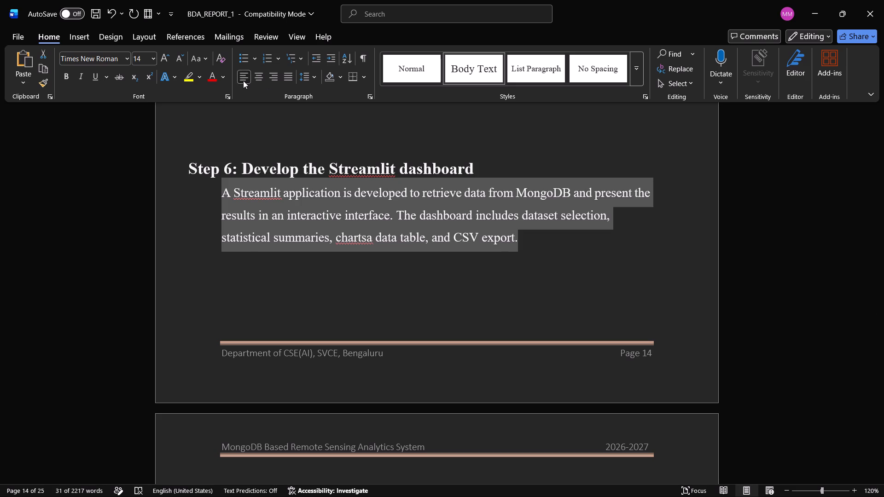
click(243, 81)
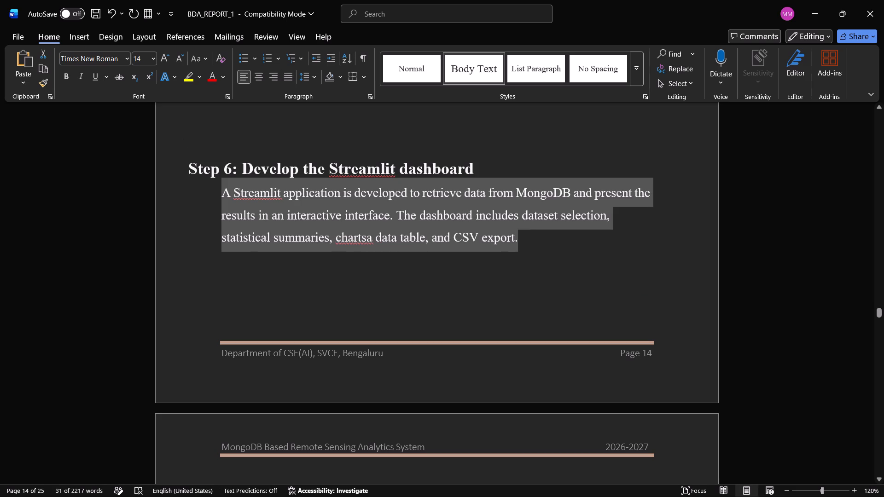
click(304, 293)
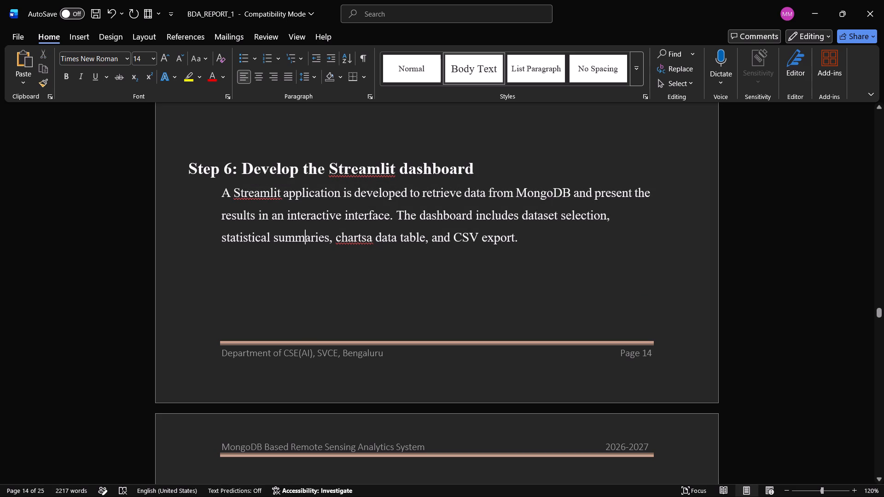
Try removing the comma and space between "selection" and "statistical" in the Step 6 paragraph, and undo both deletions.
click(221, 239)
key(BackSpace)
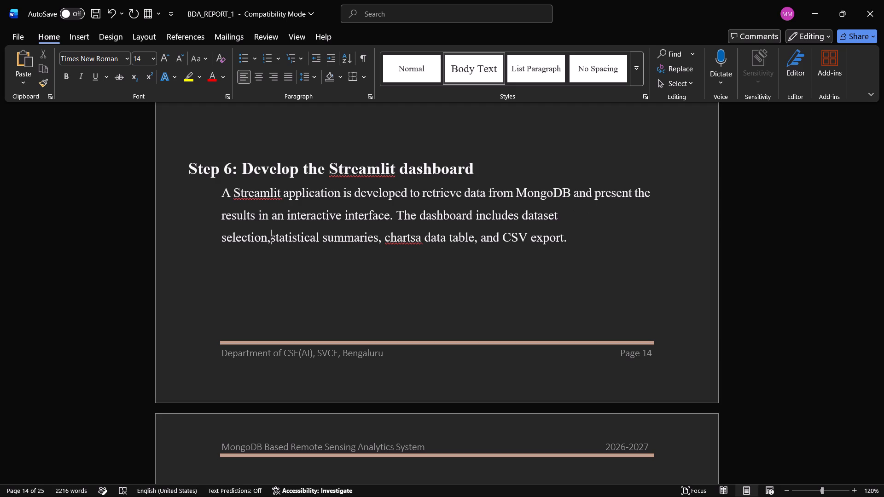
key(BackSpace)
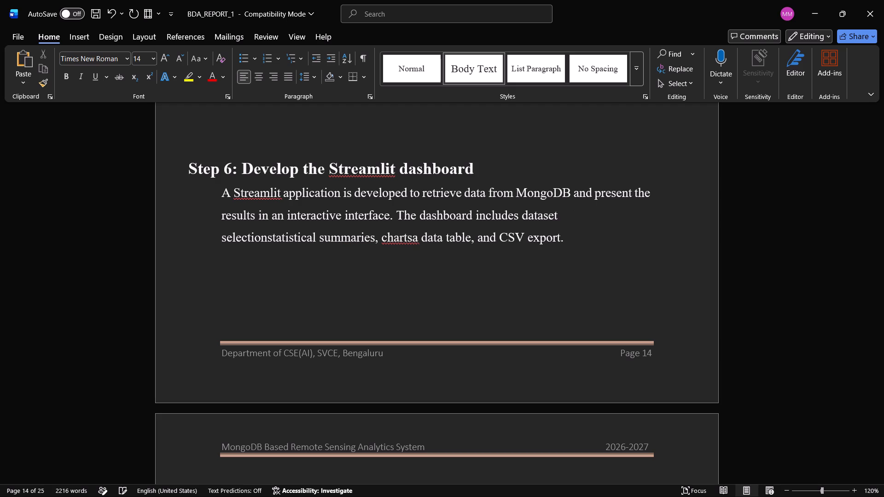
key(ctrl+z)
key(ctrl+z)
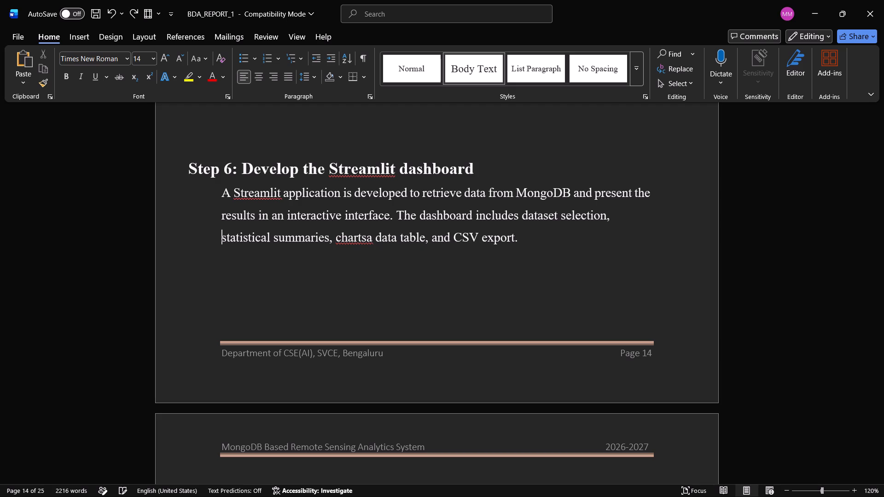
Indent the Step 6 heading on page 14 to line up with its paragraph and the Step 5 heading.
scroll(221, 239, up, 1)
scroll(356, 260, up, 2)
scroll(356, 260, down, 1)
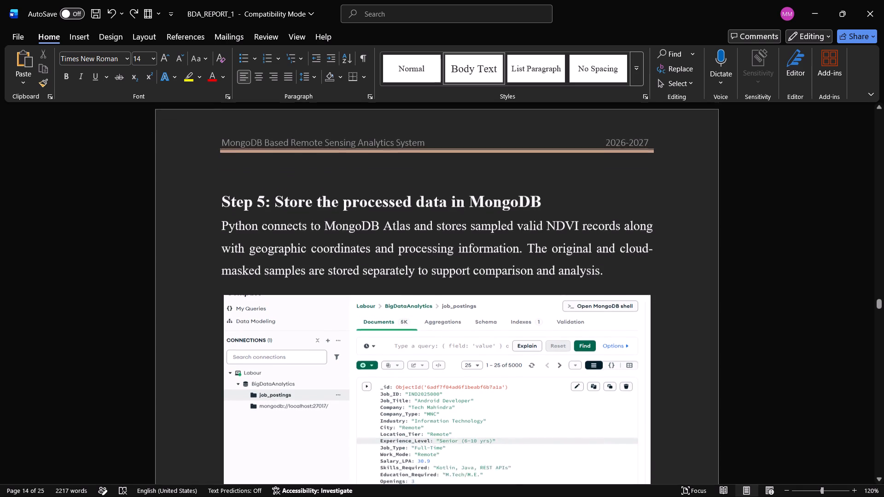
scroll(356, 260, down, 2)
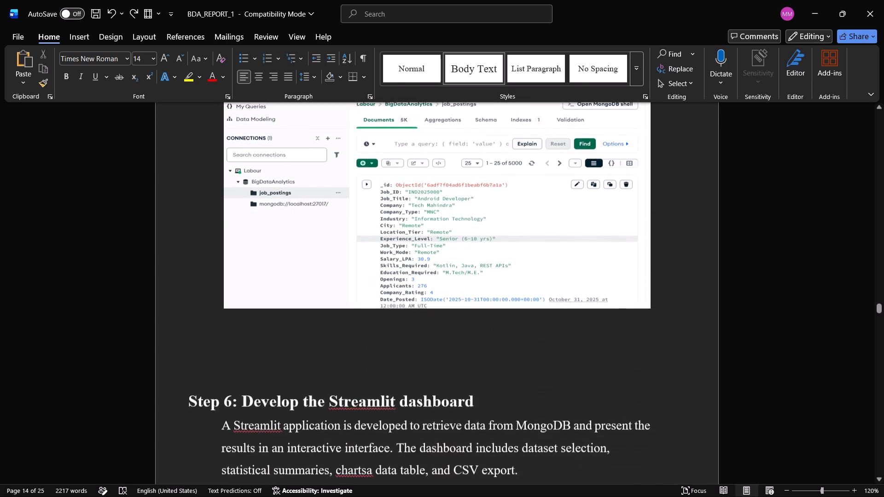
click(187, 378)
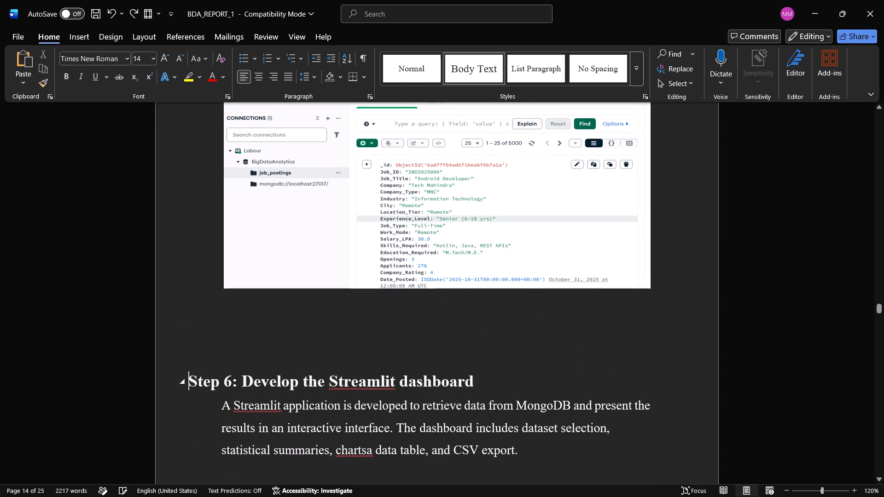
key(Tab)
Select the old dashboard screenshot above the Step 7 heading on page 15.
scroll(187, 378, up, 1)
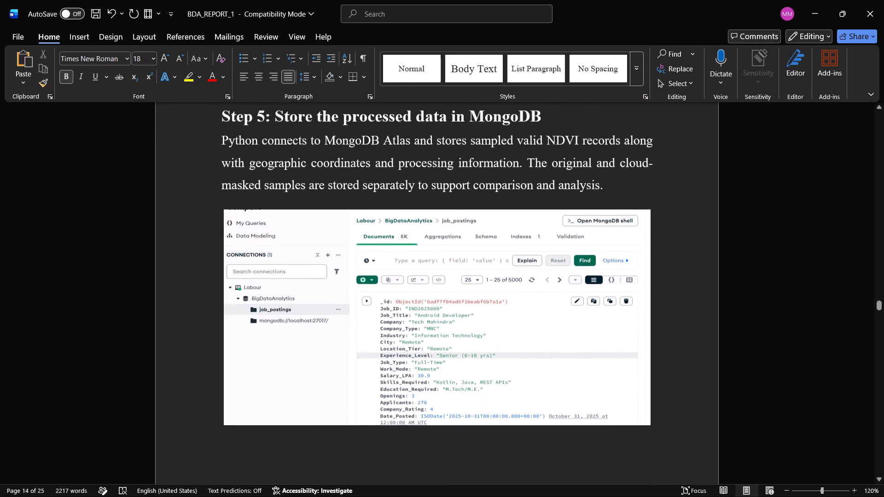
scroll(187, 378, down, 3)
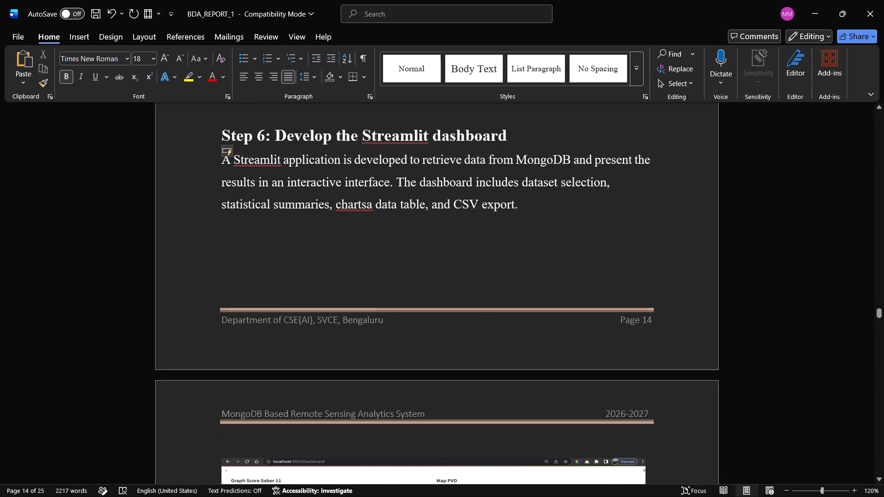
scroll(187, 378, down, 1)
scroll(187, 378, up, 2)
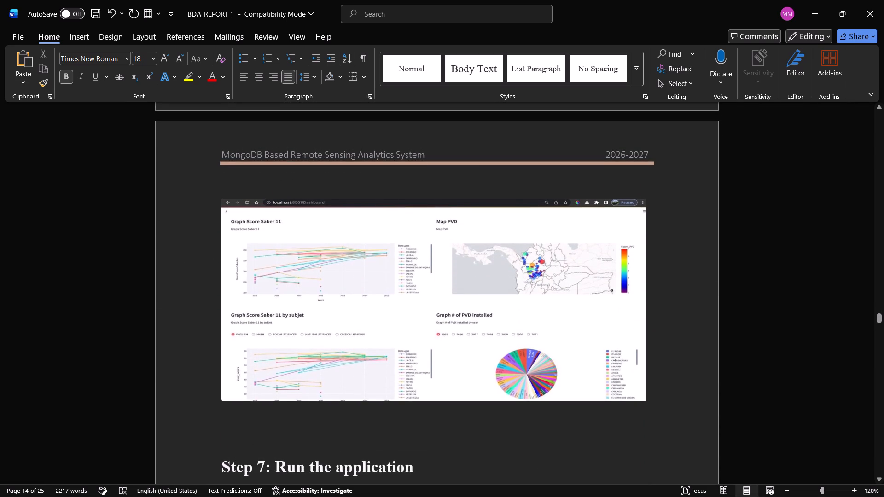
scroll(187, 378, up, 1)
scroll(187, 378, down, 1)
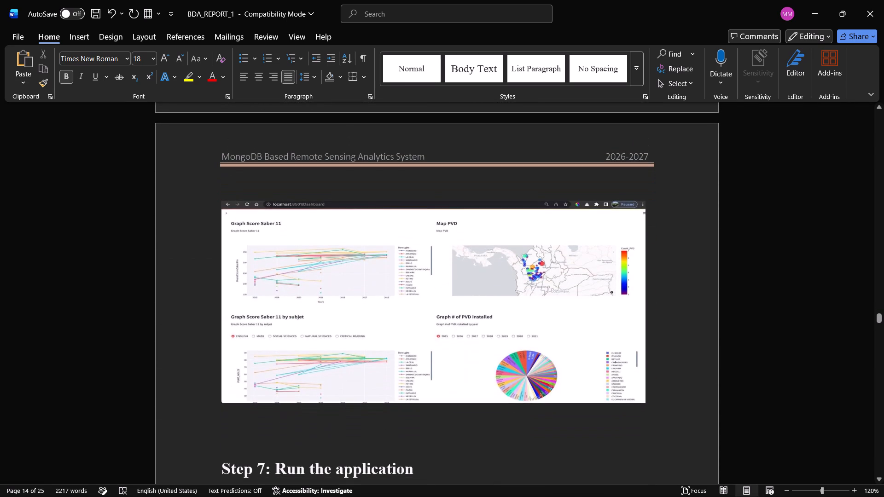
click(315, 338)
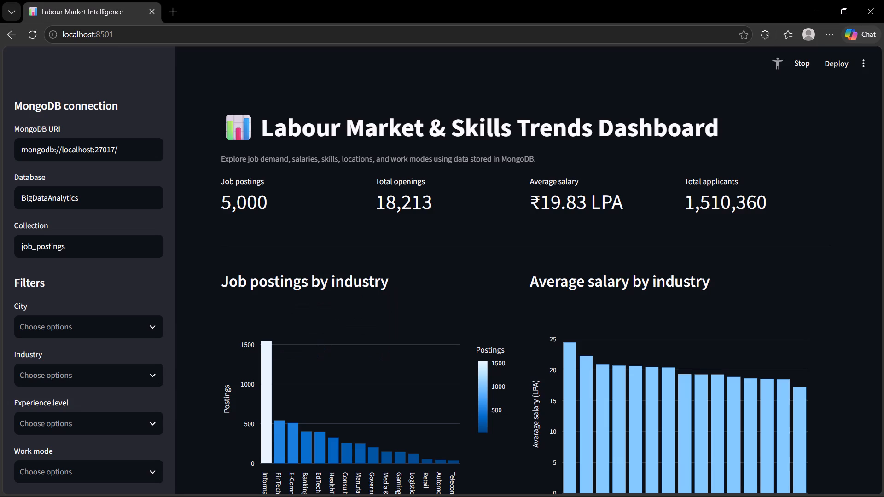
Switch to Edge and capture the Labour Market & Skills Trends Dashboard from its title down through both industry charts, without the sidebar.
scroll(315, 338, down, 1)
scroll(315, 338, up, 1)
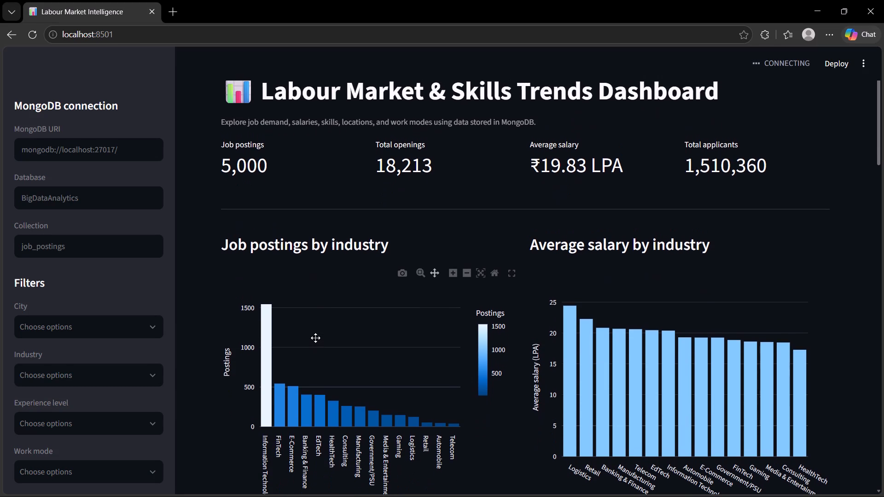
scroll(315, 338, up, 1)
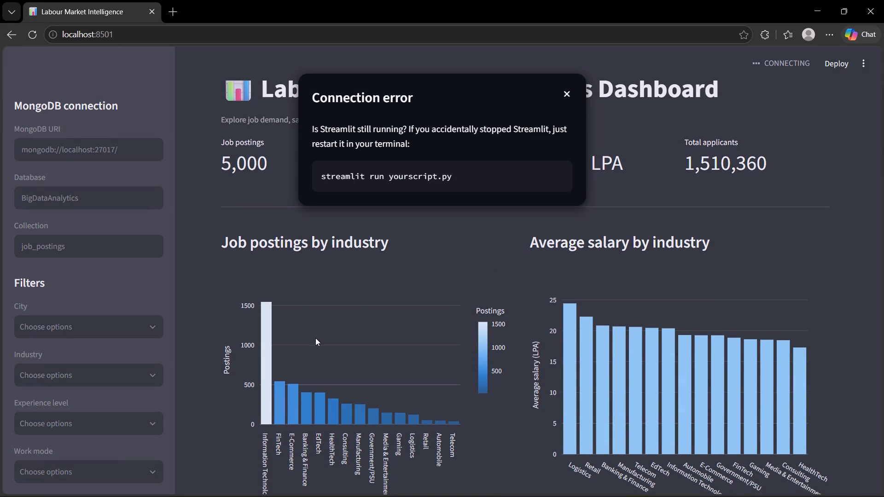
scroll(315, 338, up, 1)
click(566, 91)
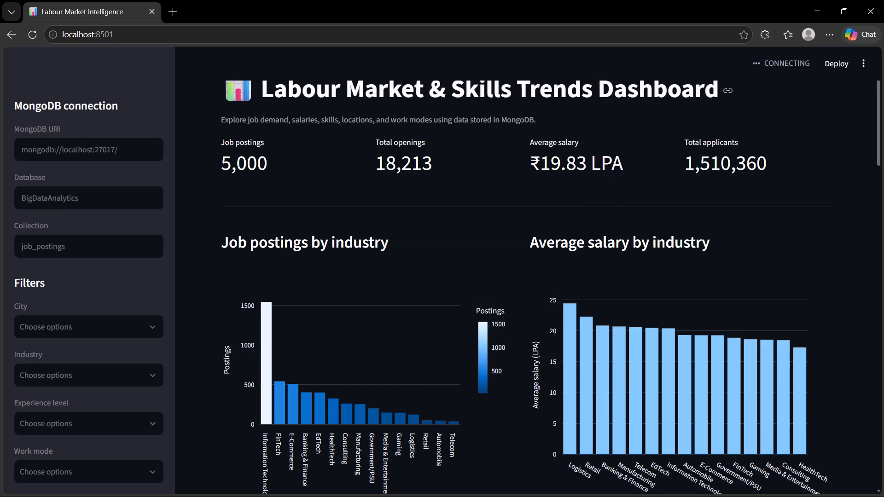
key(Print)
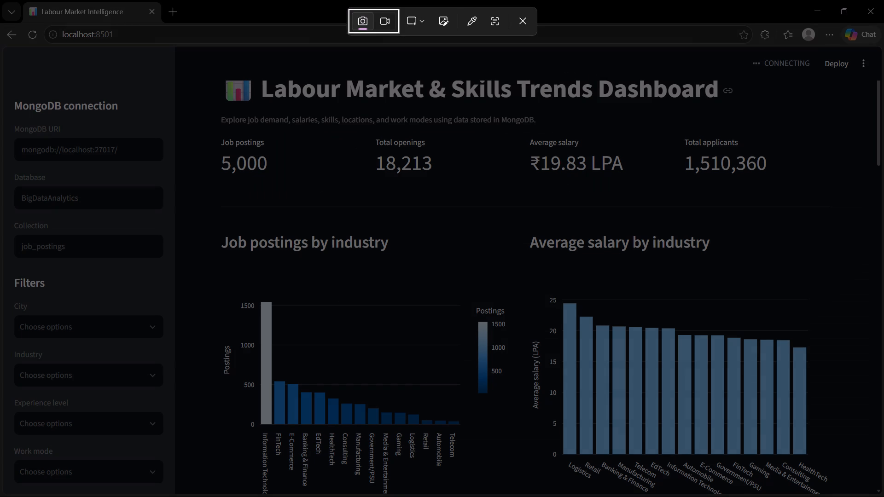
click(211, 69)
drag(212, 75, 718, 437)
scroll(529, 257, up, 1)
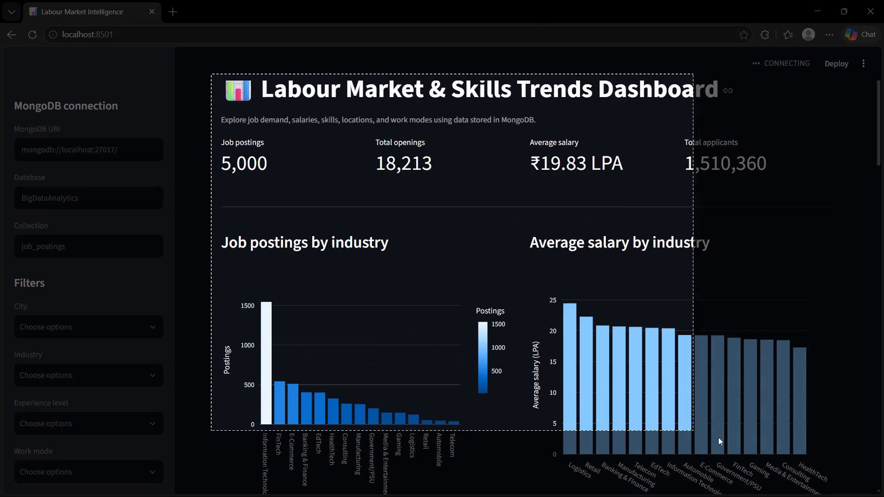
drag(718, 437, 843, 496)
scroll(810, 473, up, 1)
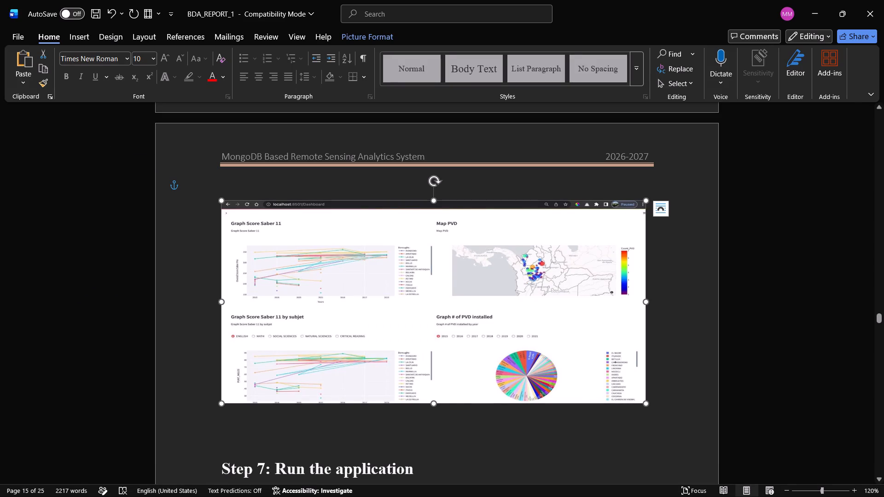
Back in Word, replace the selected old dashboard screenshot on page 15 with the captured labour market dashboard image.
key(BackSpace)
key(ctrl+v)
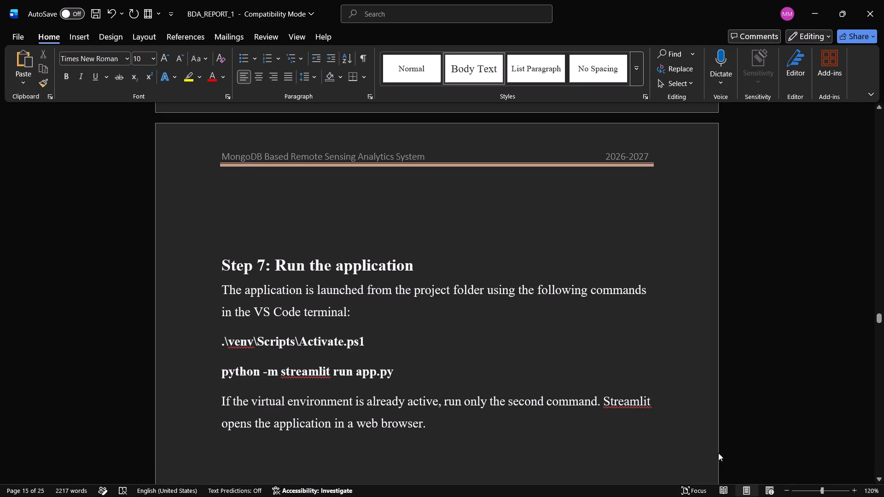
Shorten the new dashboard image on page 15 to about four fifths of its height by moving its bottom edge, keeping the width.
scroll(718, 453, up, 1)
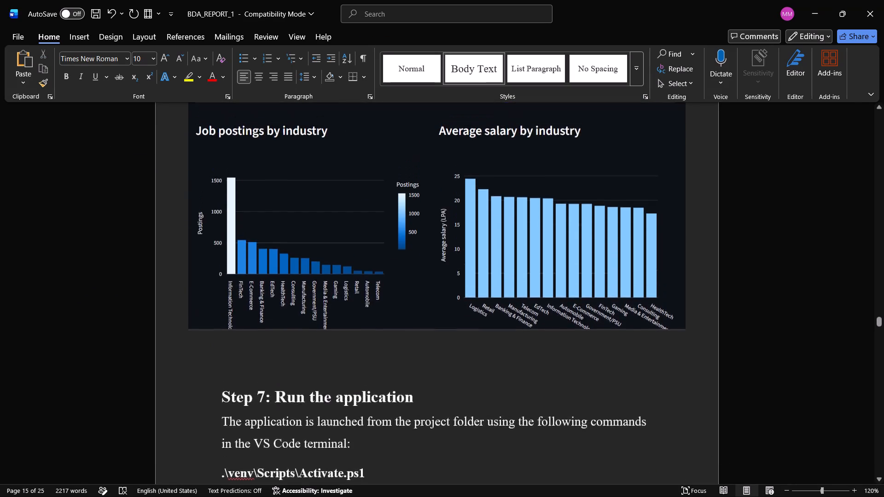
scroll(718, 453, up, 1)
click(586, 394)
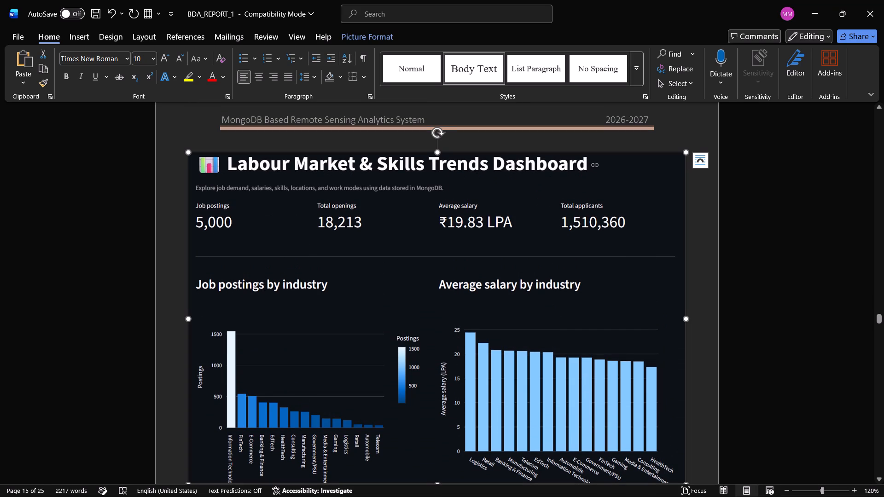
scroll(421, 394, down, 1)
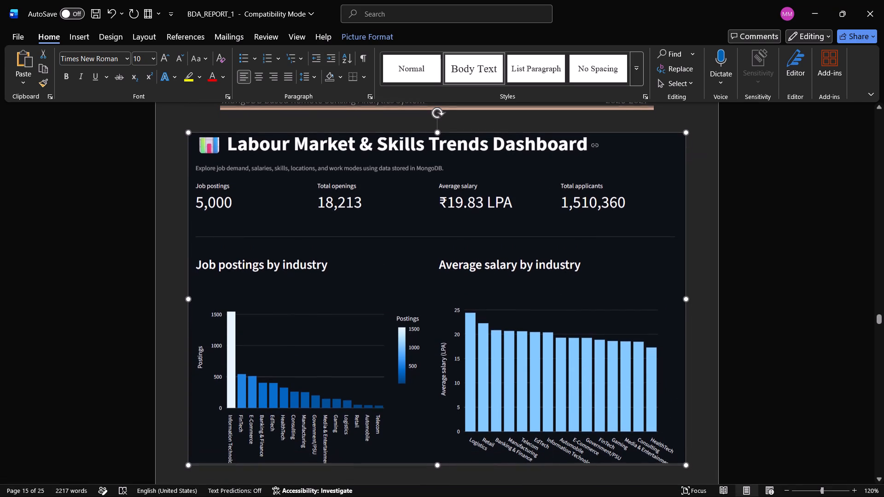
drag(437, 467, 427, 354)
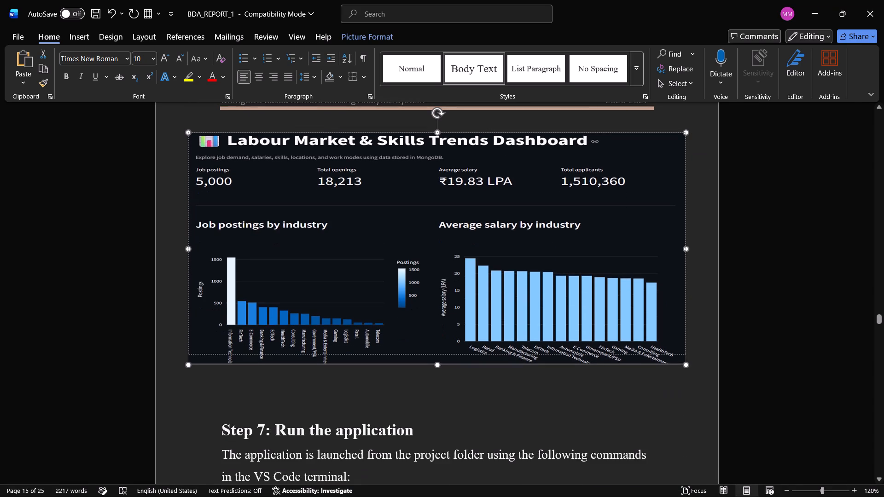
drag(427, 354, 425, 405)
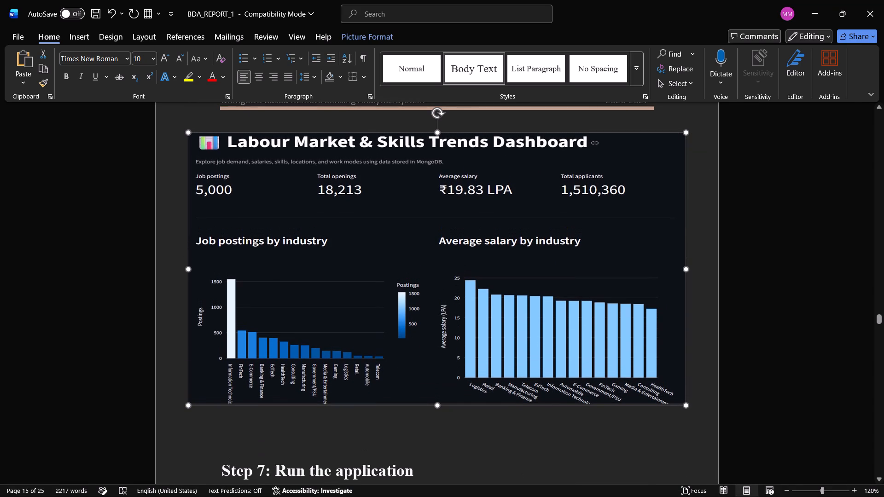
Narrow the dashboard image on page 15 to about nine tenths of its width, keeping the height, and centre it on the page.
click(621, 123)
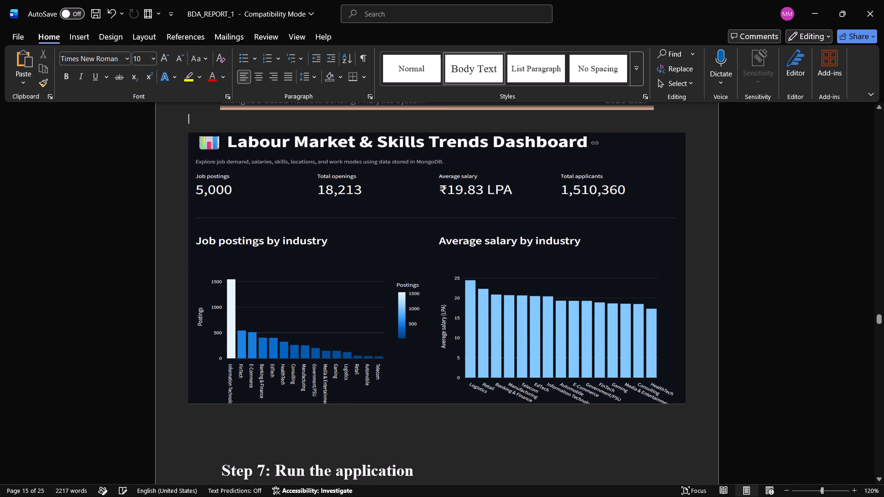
click(190, 264)
drag(186, 271, 204, 269)
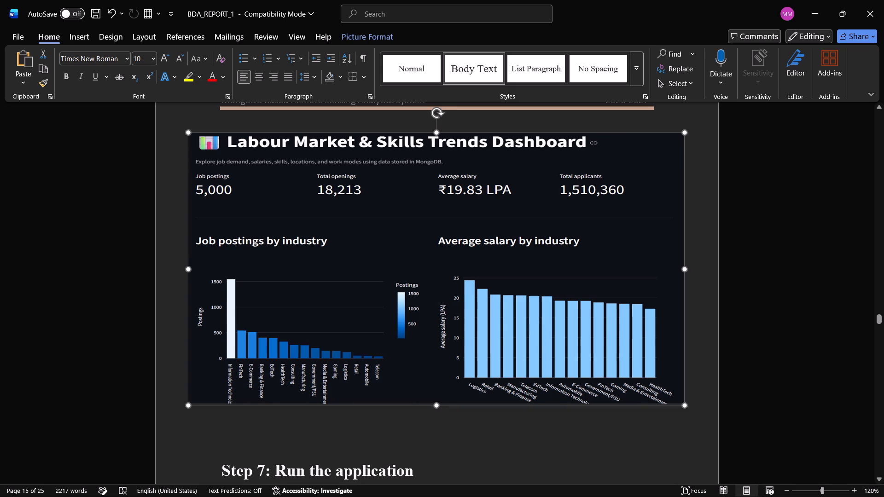
drag(204, 269, 243, 272)
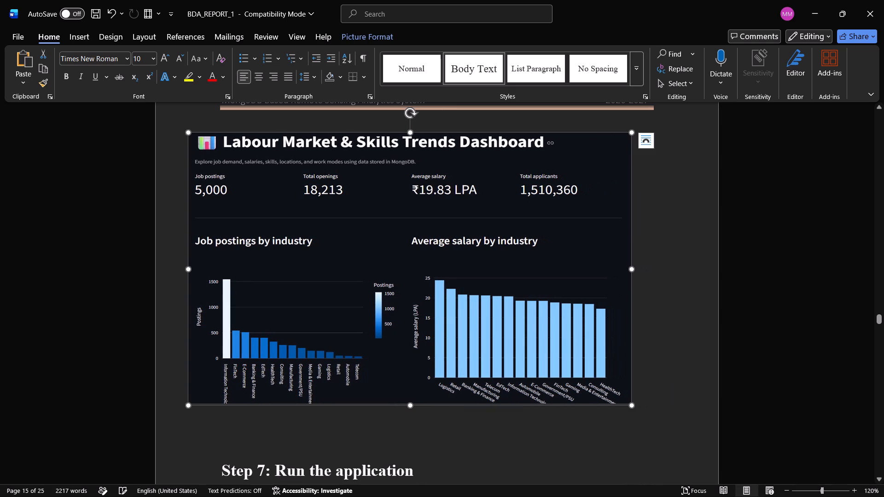
click(260, 80)
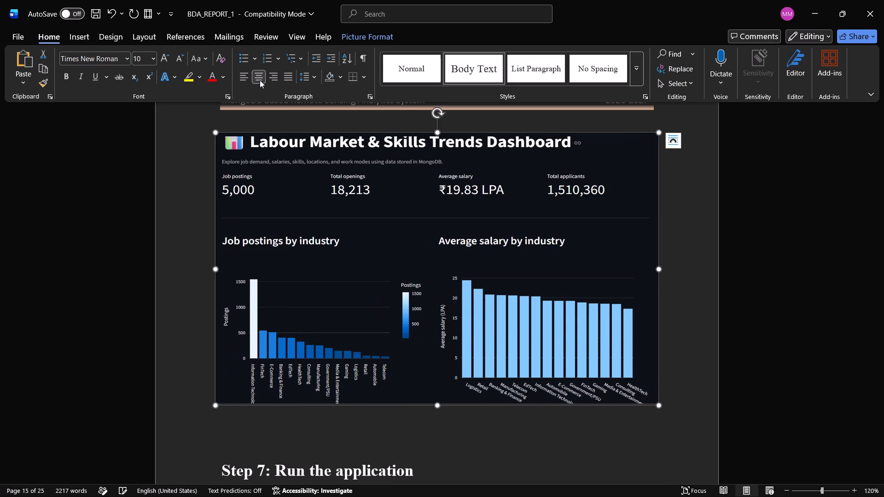
click(384, 433)
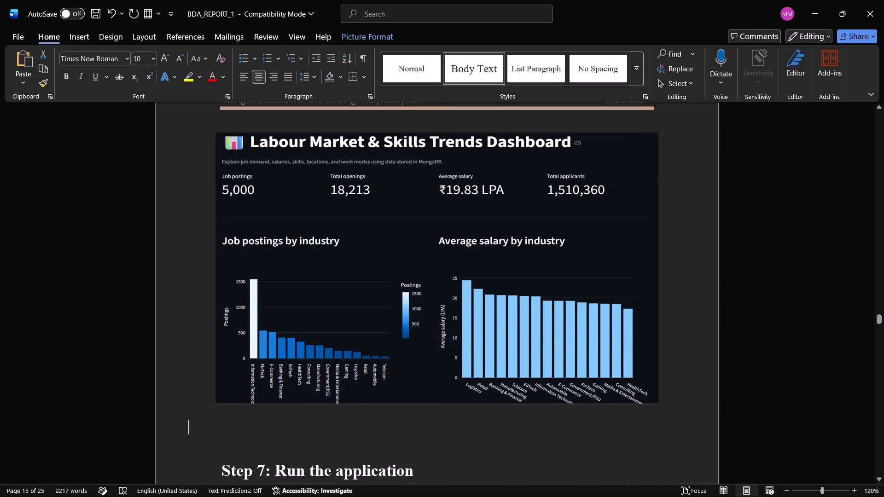
Edit the run command under Step 7 to read "python- streamlit run app.py", dropping the m option.
scroll(384, 433, down, 2)
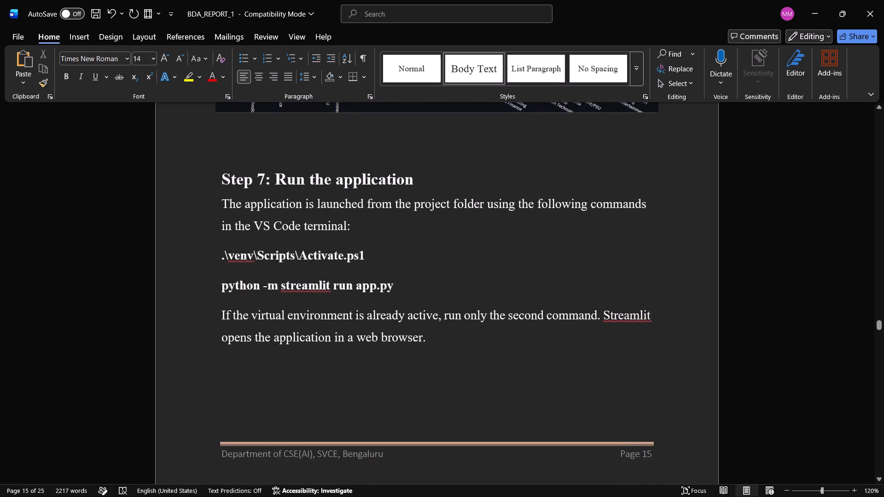
scroll(384, 433, down, 1)
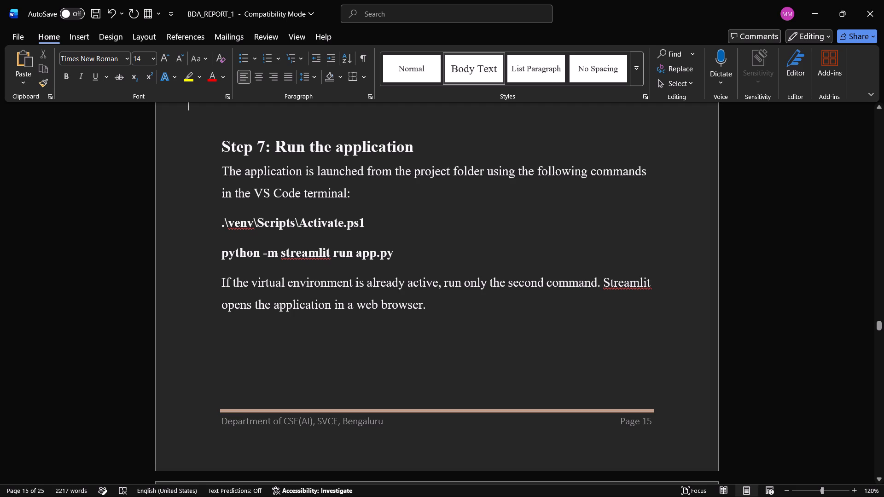
click(279, 254)
key(BackSpace)
key(BackSpace)
key(BackSpace)
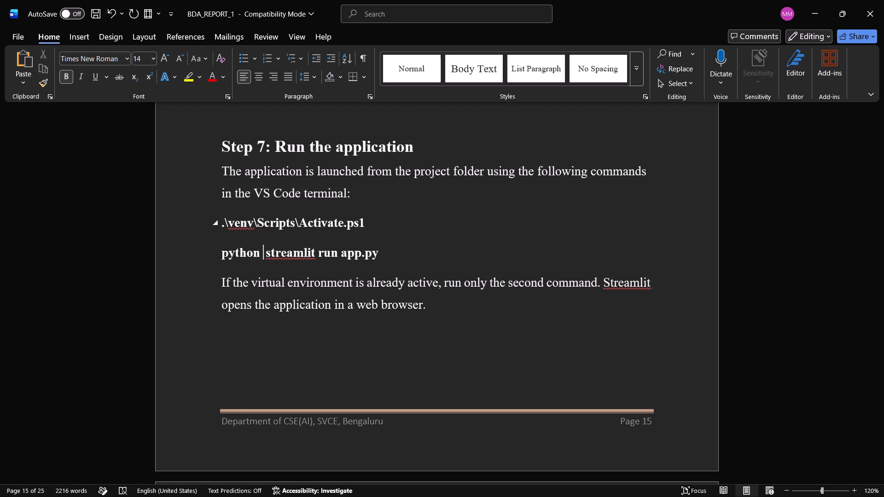
key(minus)
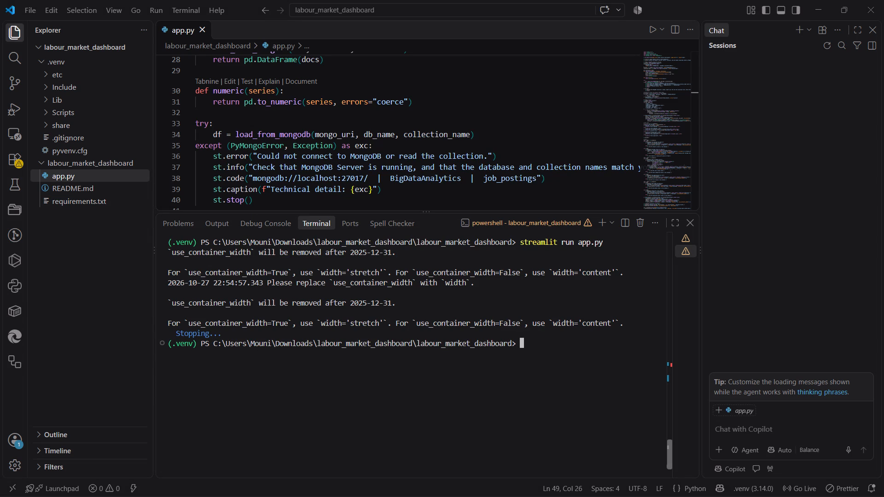
Switch to VS Code and examine the terminal history for the commands used to activate the environment and launch the dashboard.
scroll(384, 377, up, 3)
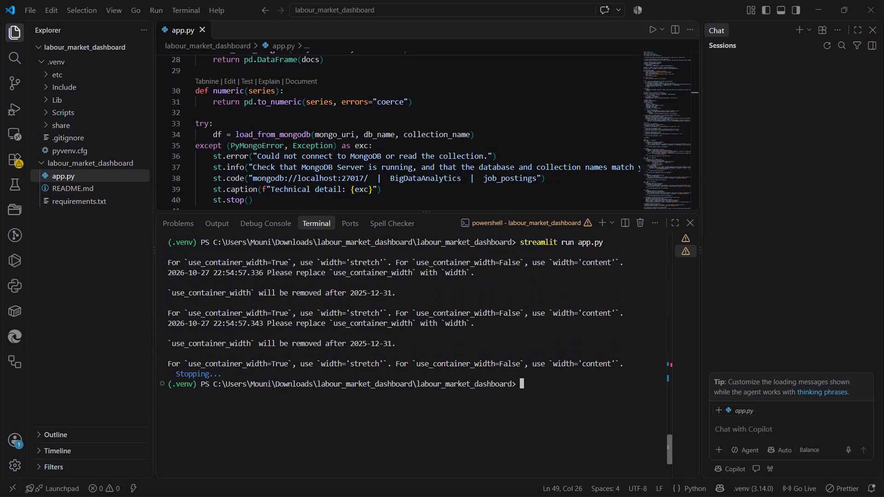
scroll(384, 377, up, 9)
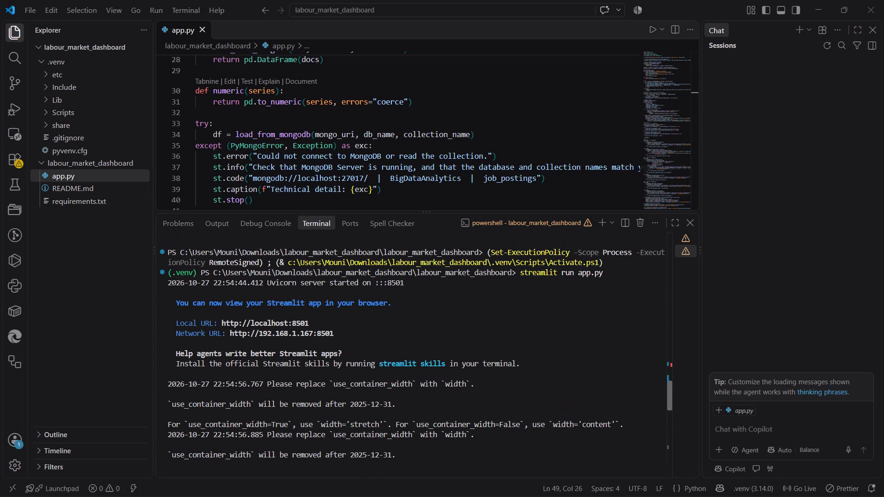
scroll(384, 377, up, 1)
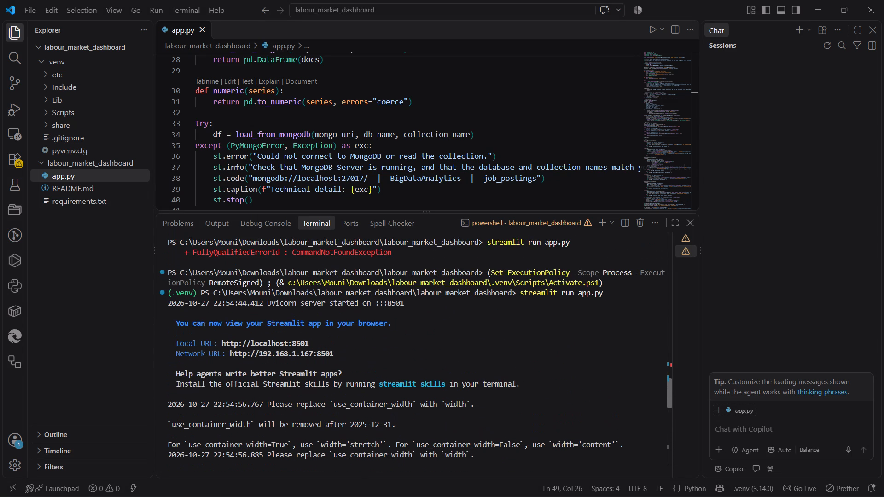
scroll(384, 377, up, 1)
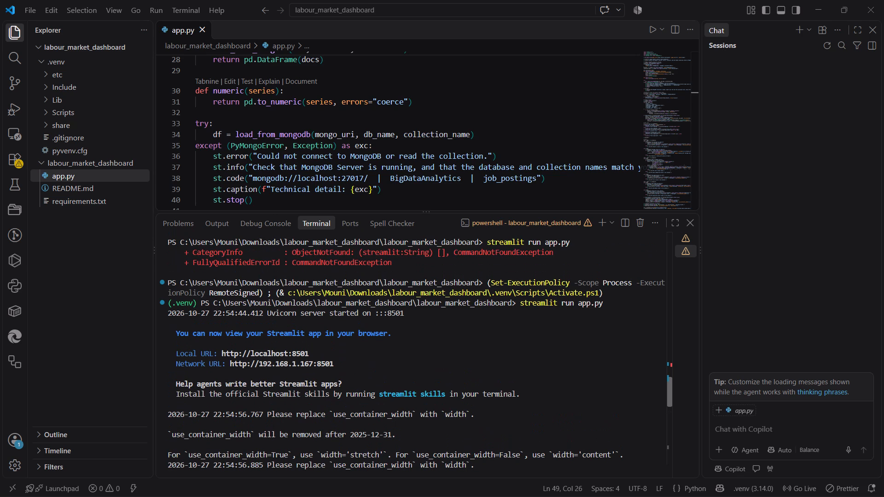
scroll(384, 377, up, 2)
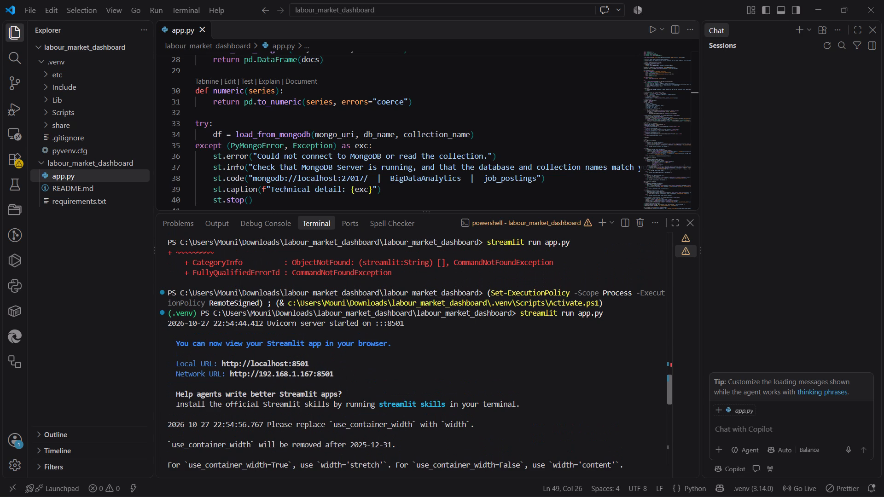
scroll(384, 377, up, 3)
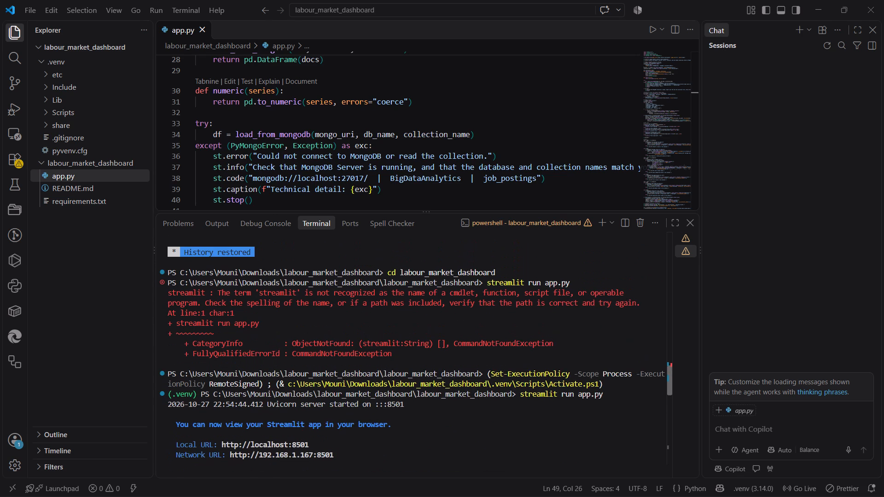
scroll(384, 377, down, 2)
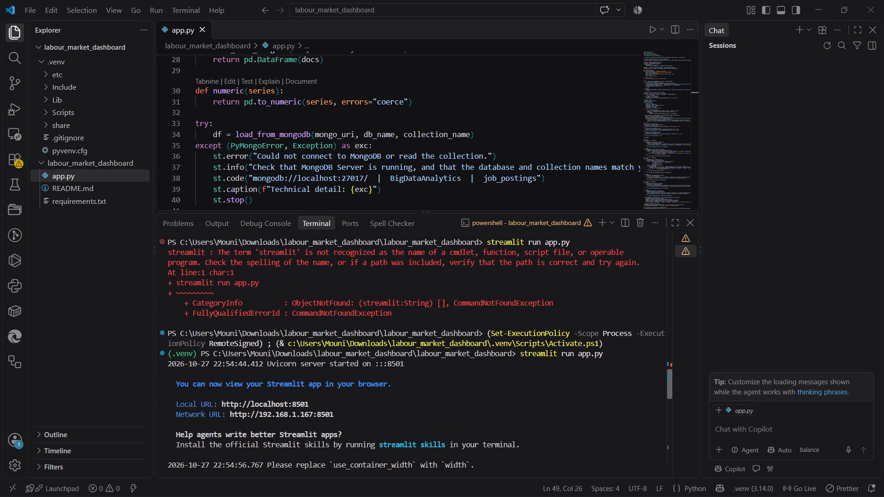
scroll(384, 377, down, 1)
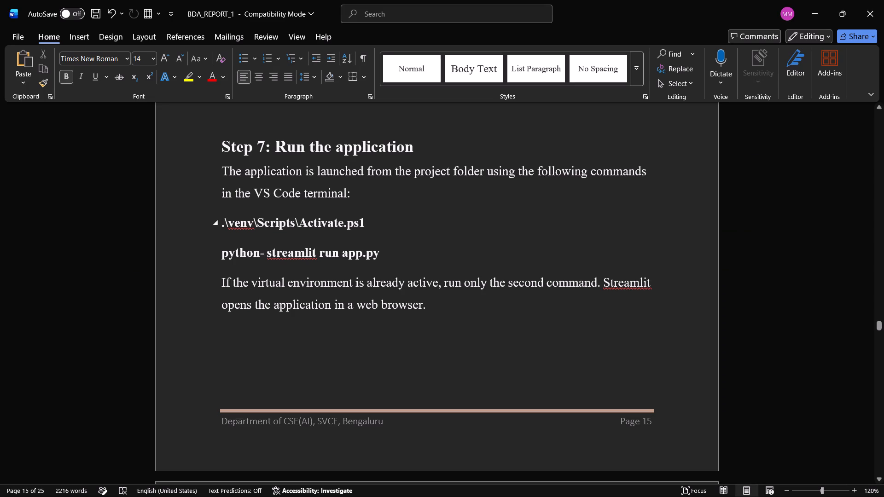
Back in Word, delete the ".\venv\Scripts\Activate.ps1" command line under Step 7.
drag(369, 220, 209, 228)
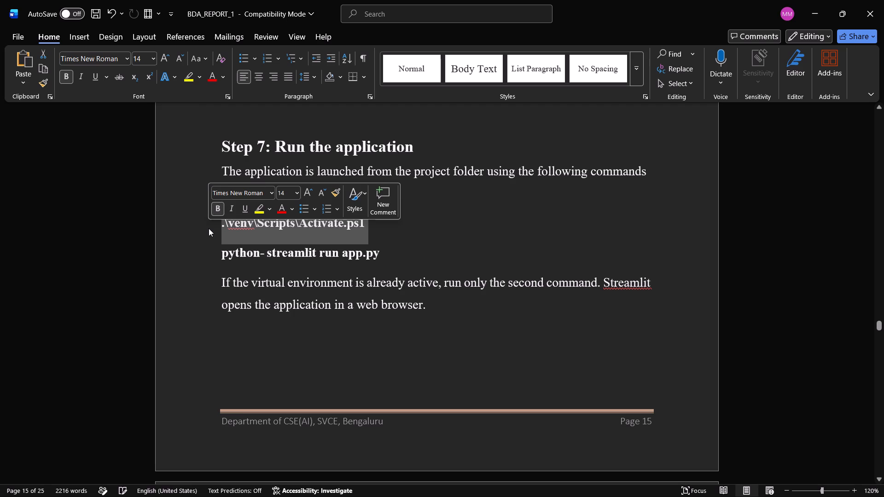
key(BackSpace)
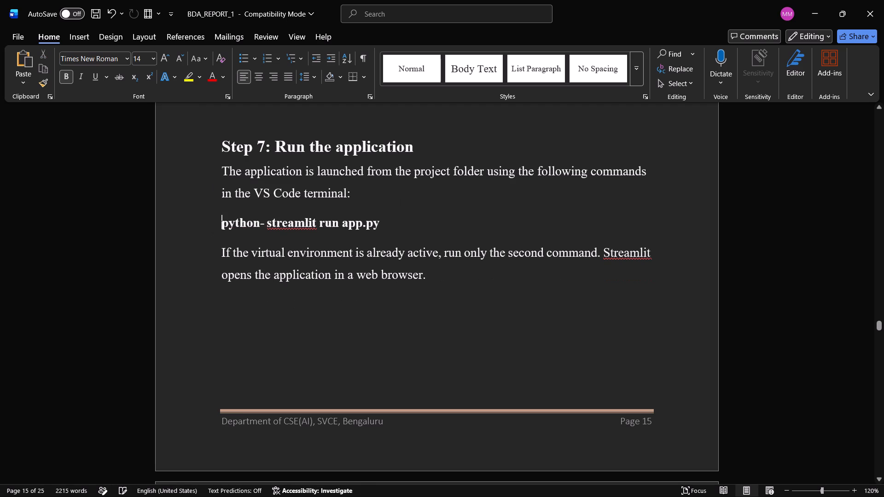
In the Step 7 introduction, change "commands" to "command" and start a new paragraph at "in the VS Code terminal:".
click(648, 175)
key(BackSpace)
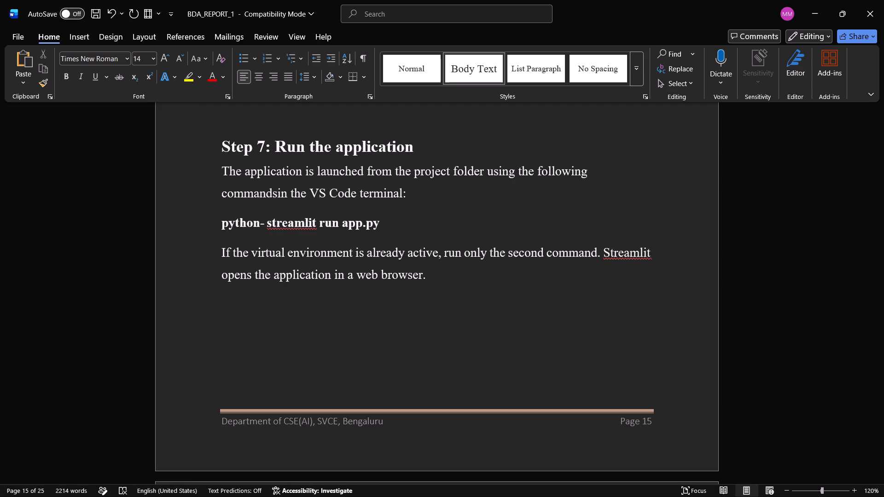
key(BackSpace)
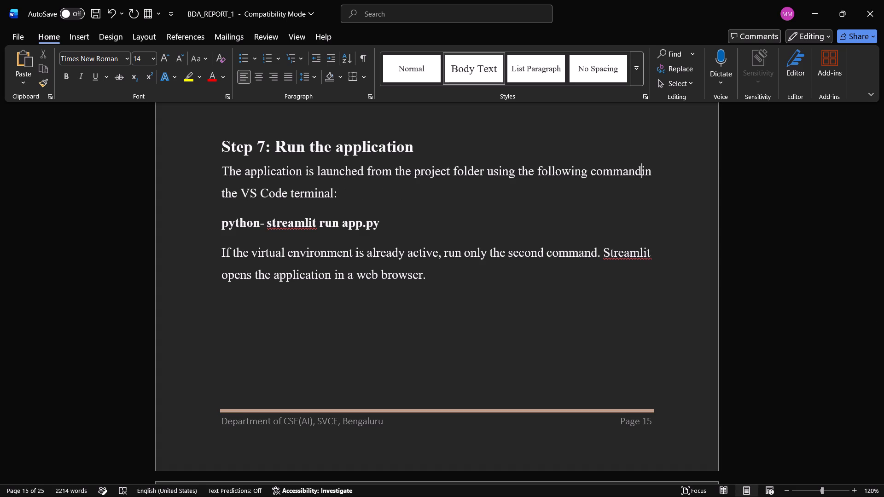
key(Return)
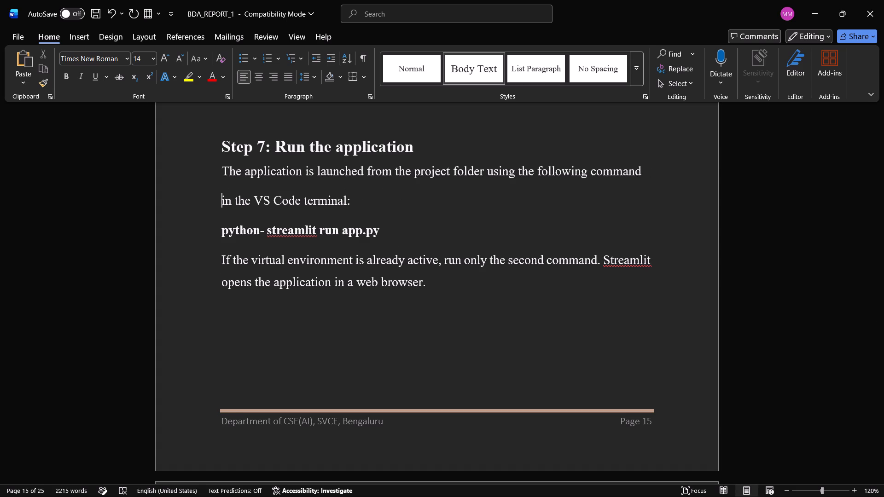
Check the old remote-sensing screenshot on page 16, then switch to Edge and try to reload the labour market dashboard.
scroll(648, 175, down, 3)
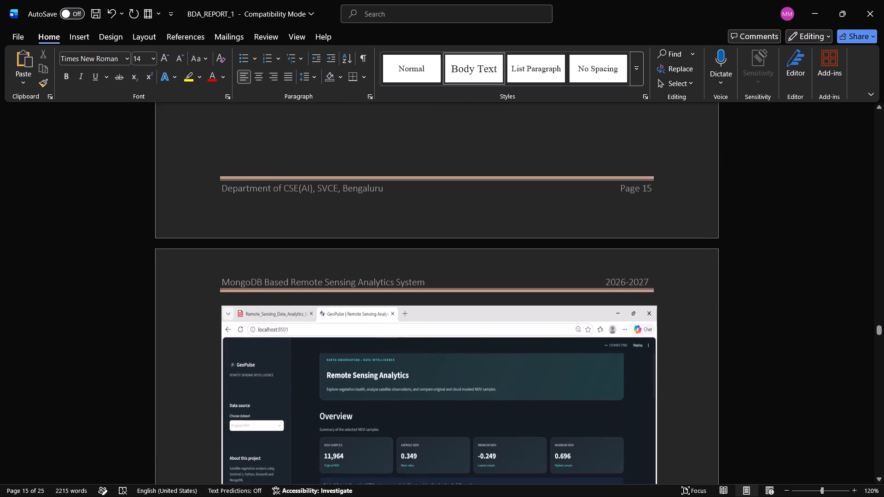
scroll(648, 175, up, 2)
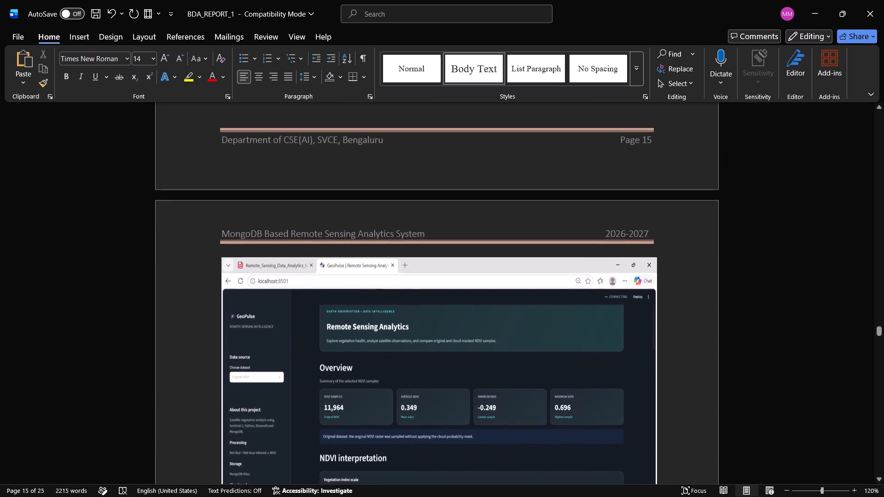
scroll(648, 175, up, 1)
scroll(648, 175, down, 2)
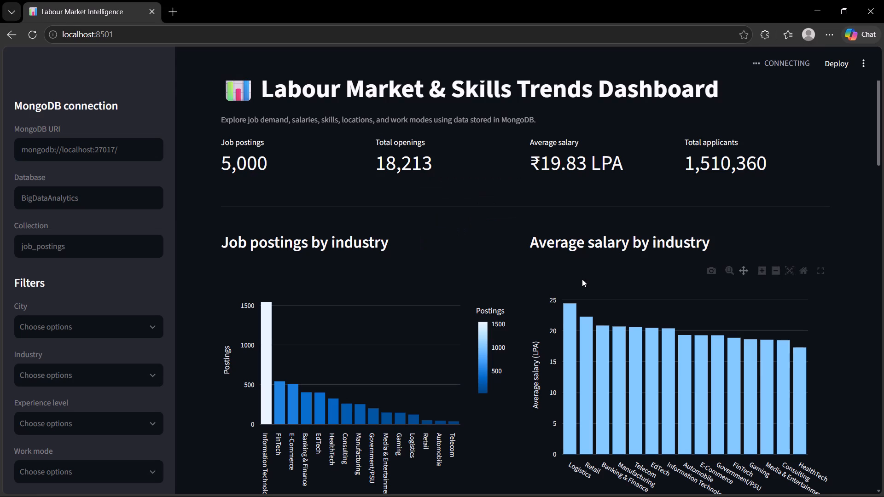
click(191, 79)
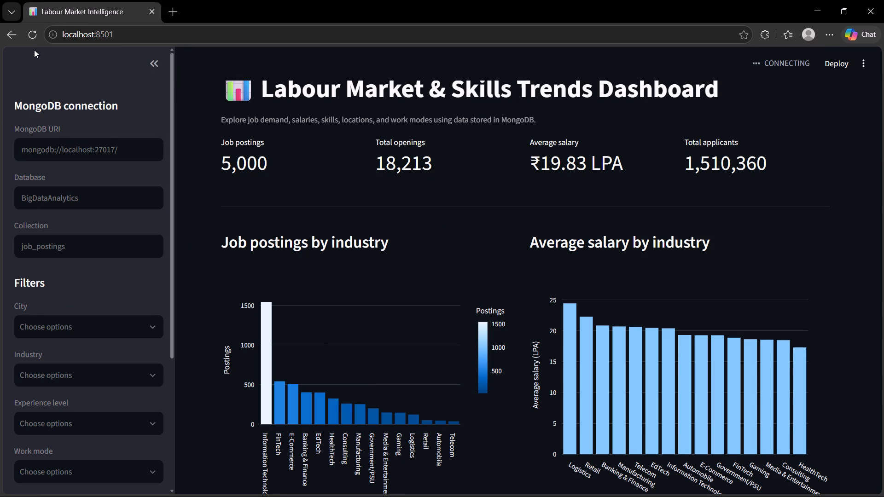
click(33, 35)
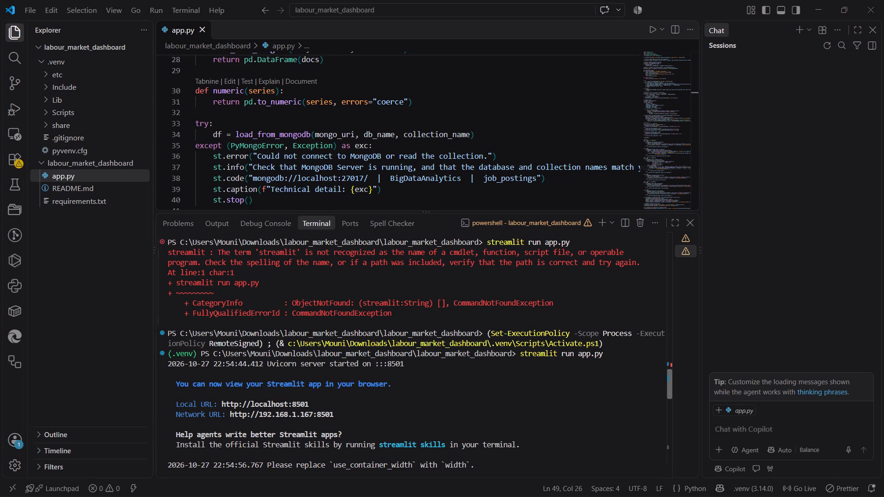
Switch to VS Code and restart the dashboard by running "streamlit run app.py" again in the terminal.
scroll(249, 403, down, 16)
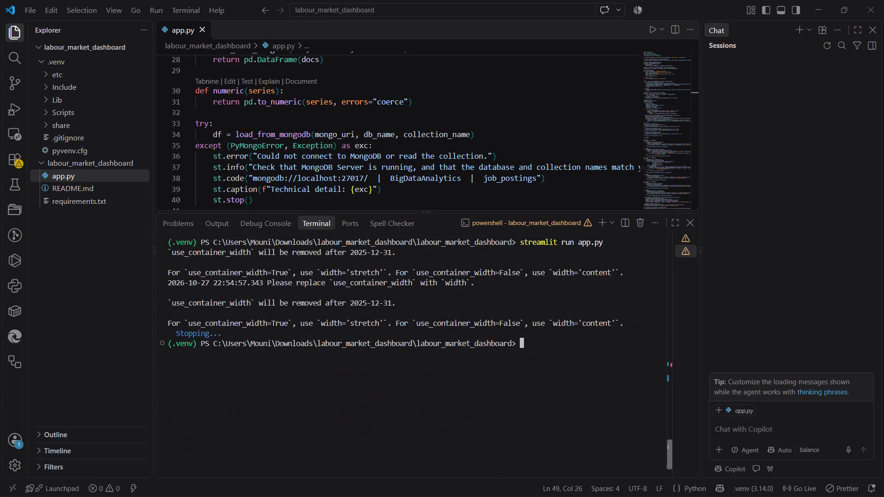
key(Up)
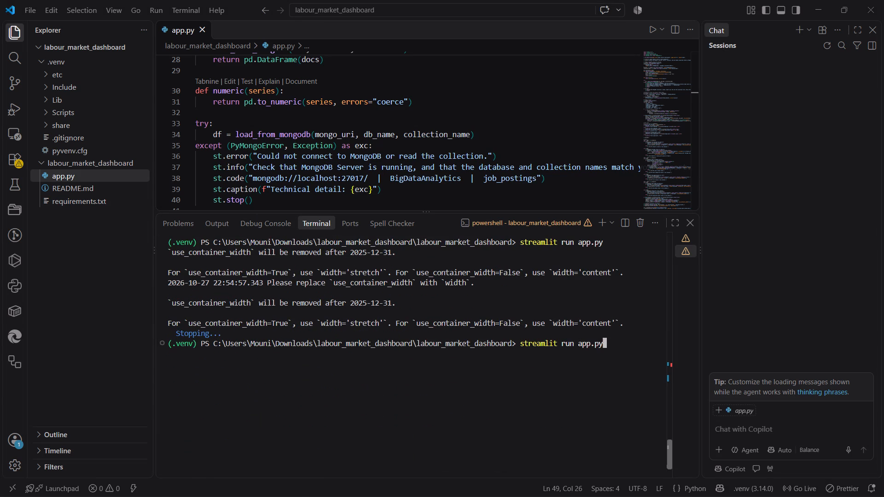
key(Return)
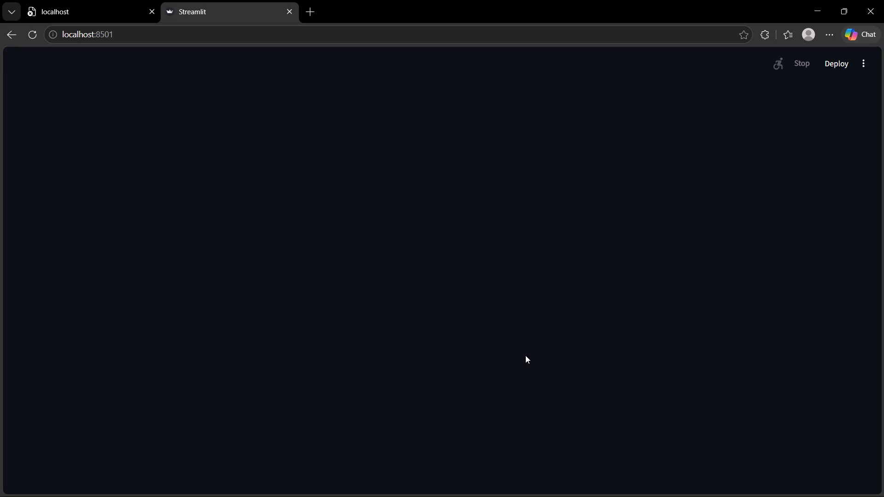
In Edge, close the stale localhost tab and bring the reopened dashboard's metrics and industry charts into view.
click(151, 13)
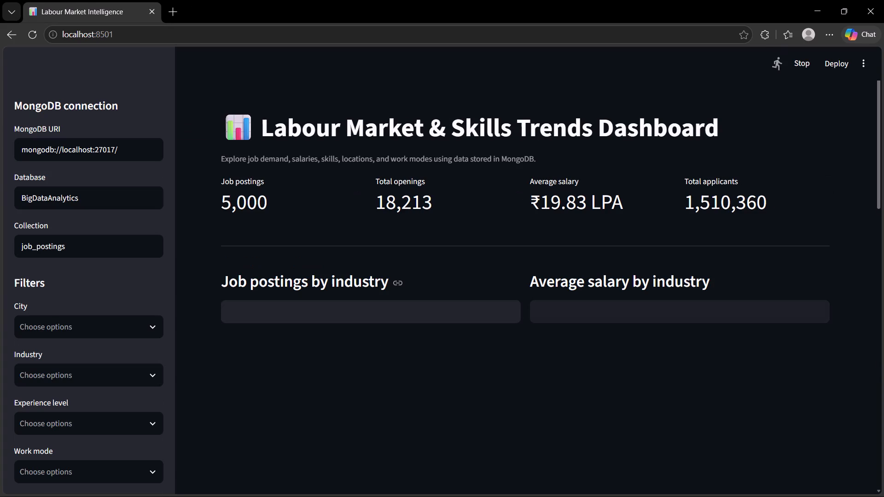
scroll(383, 165, down, 1)
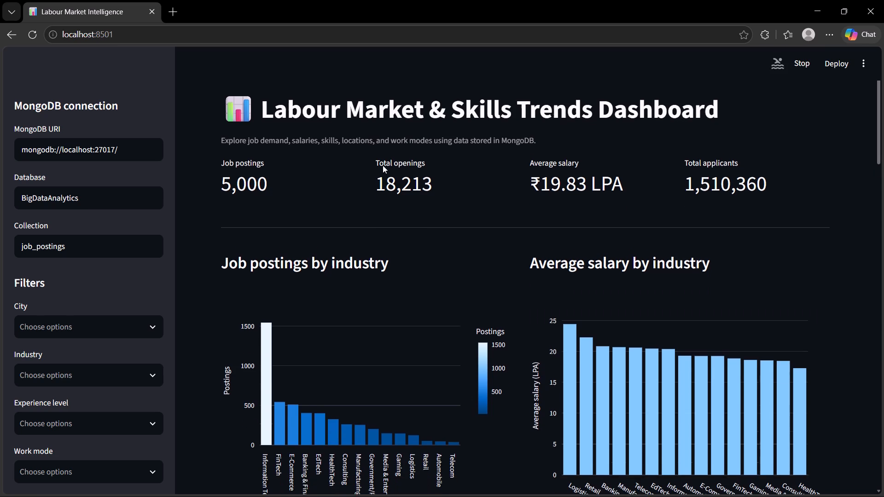
Capture a screenshot of the browser window showing the labour market dashboard's metrics and industry charts.
scroll(383, 165, down, 1)
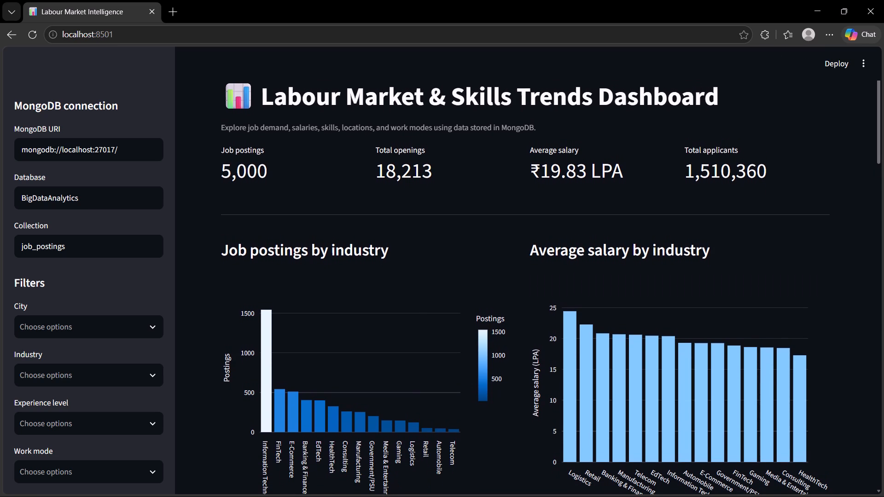
key(Print)
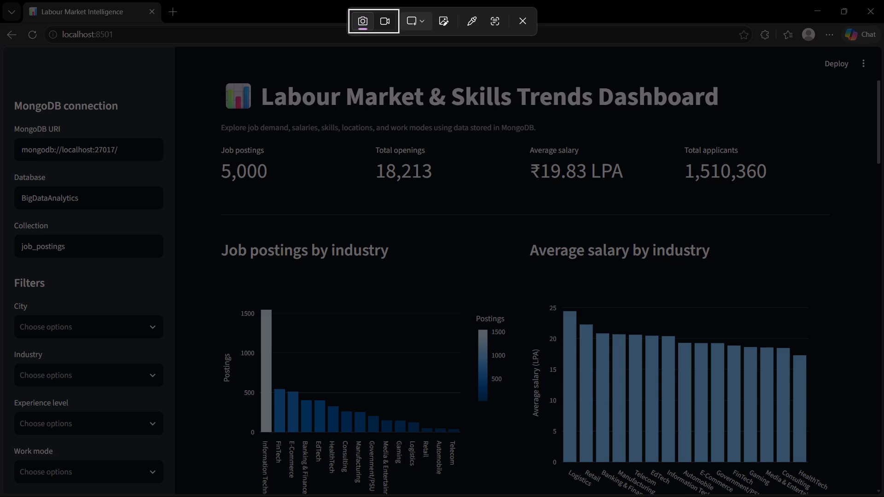
drag(6, 4, 639, 439)
scroll(298, 154, right, 2)
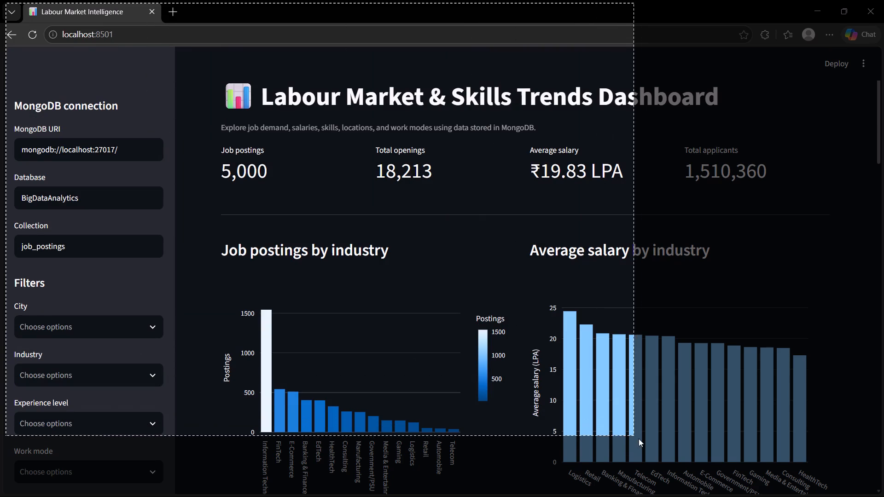
drag(639, 439, 870, 496)
scroll(797, 496, right, 1)
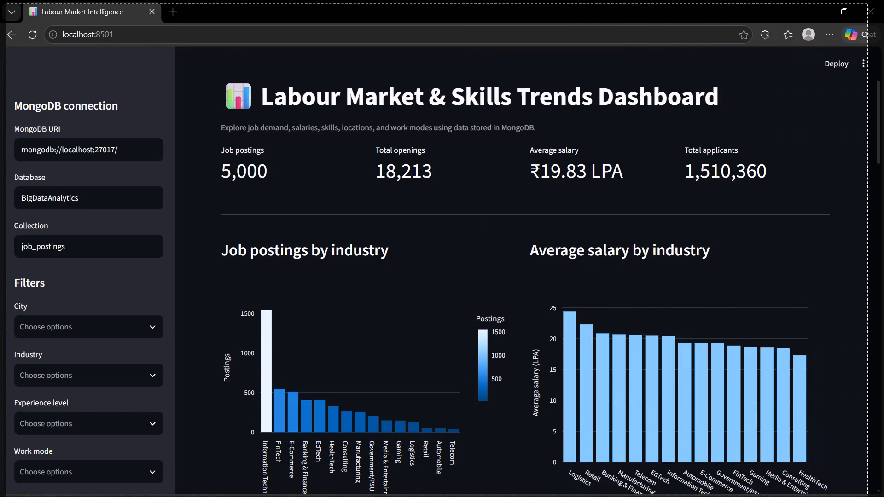
drag(870, 496, 883, 491)
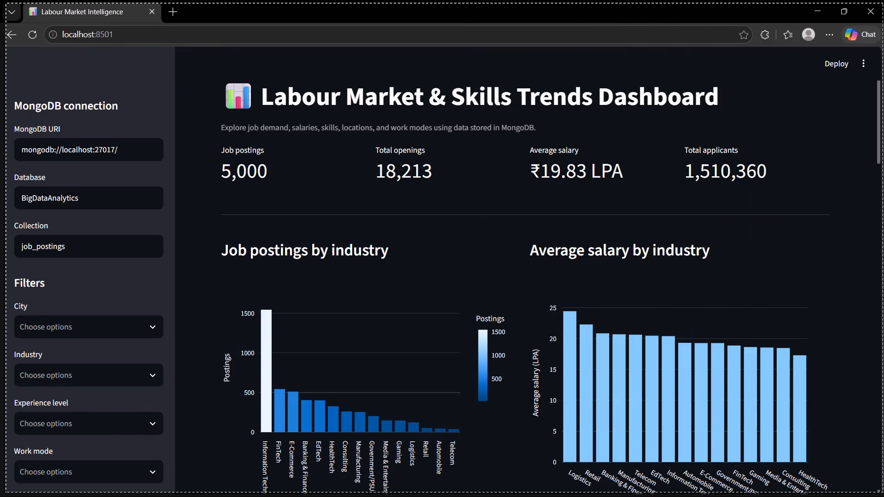
drag(883, 491, 883, 496)
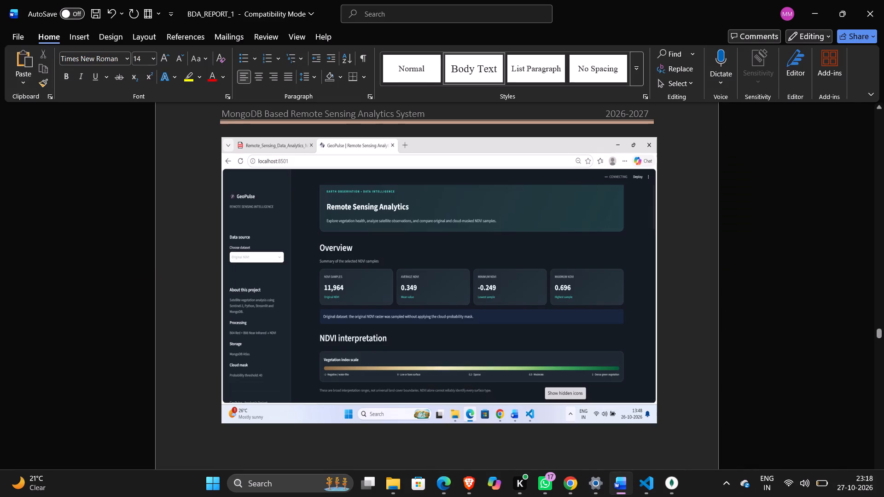
In Word, replace the old Remote Sensing Analytics screenshot on page 16 with the captured labour market dashboard image.
click(381, 307)
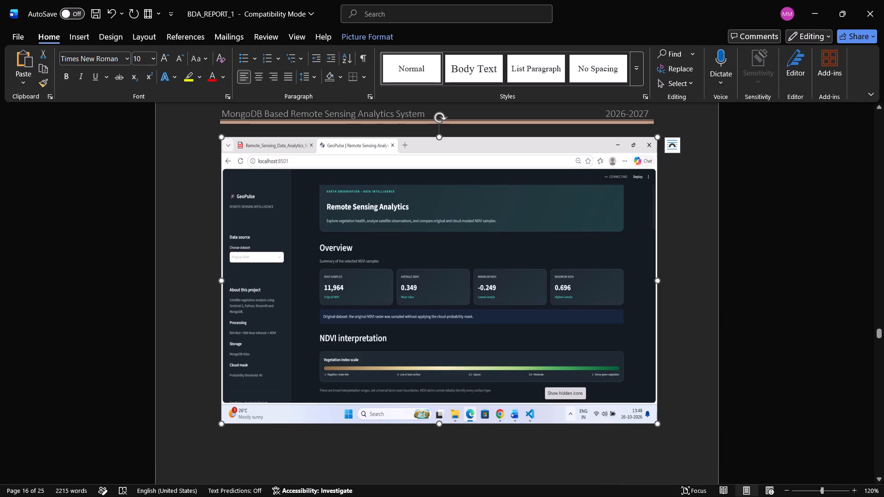
key(BackSpace)
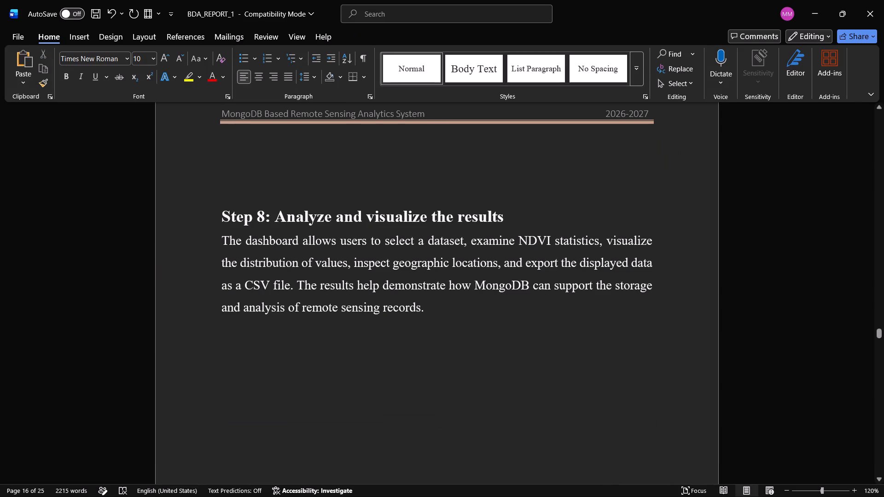
key(ctrl+v)
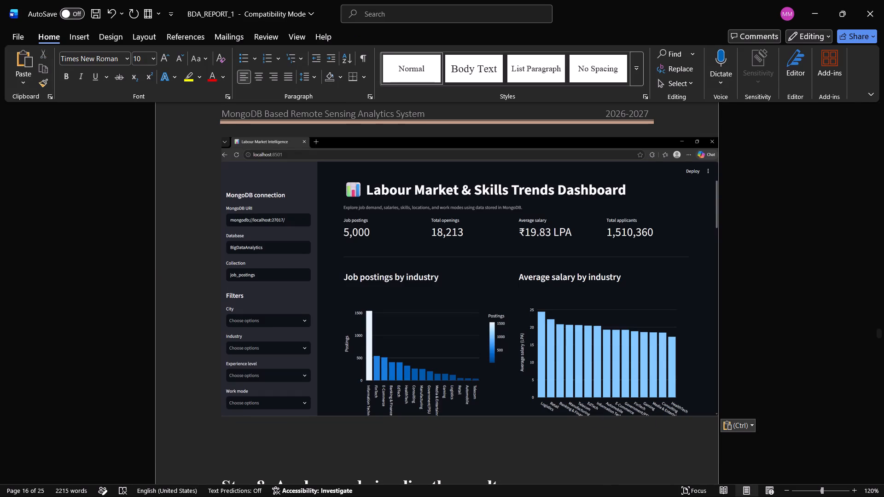
Narrow the pasted dashboard image so its right edge lines up with the page's text margin.
click(301, 354)
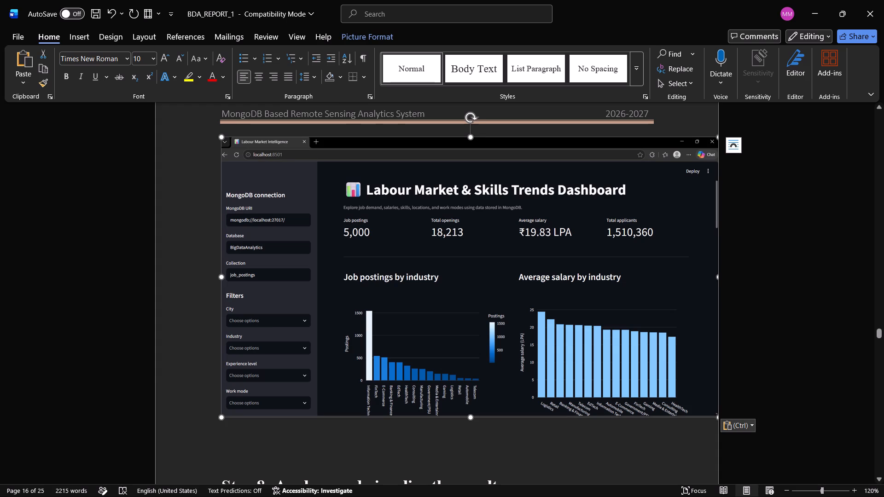
drag(715, 276, 658, 289)
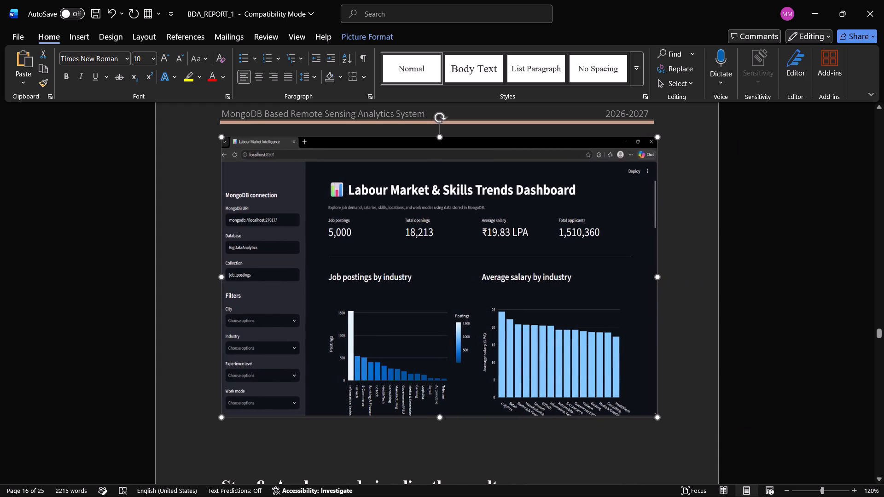
drag(658, 289, 657, 290)
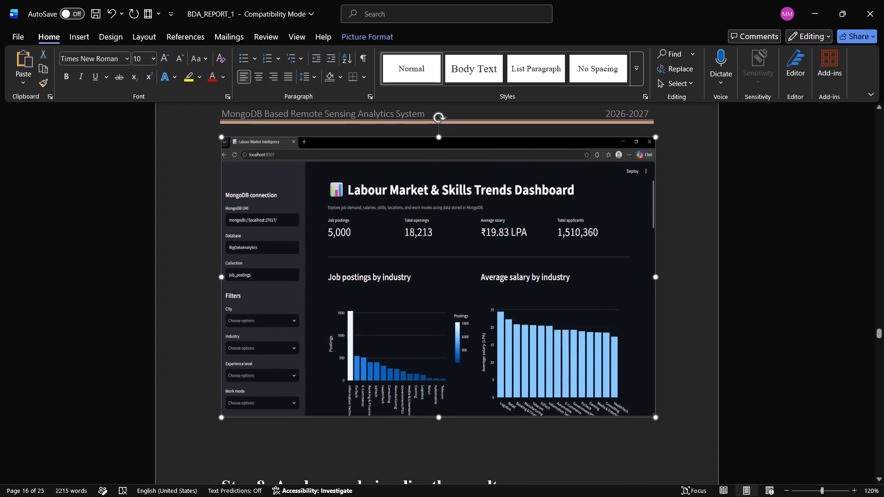
drag(657, 290, 658, 290)
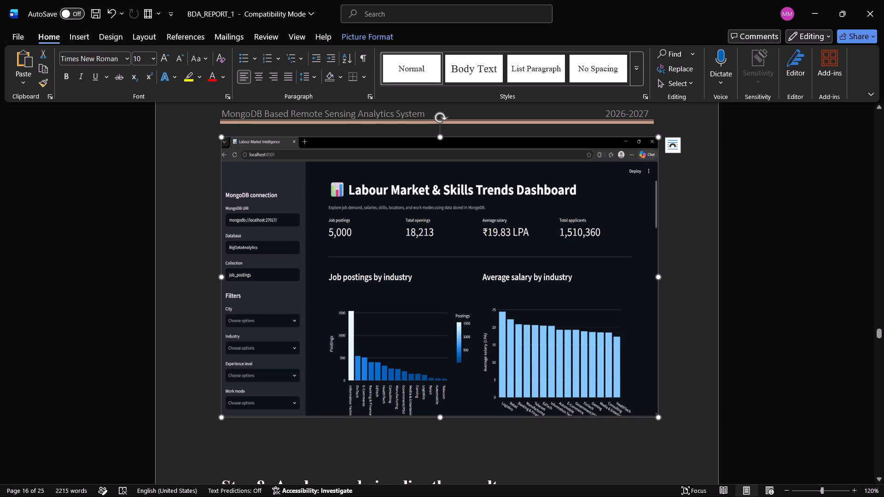
click(690, 438)
Dismiss the low-battery notice and add blank lines between the page 16 header and the dashboard image.
scroll(690, 438, down, 2)
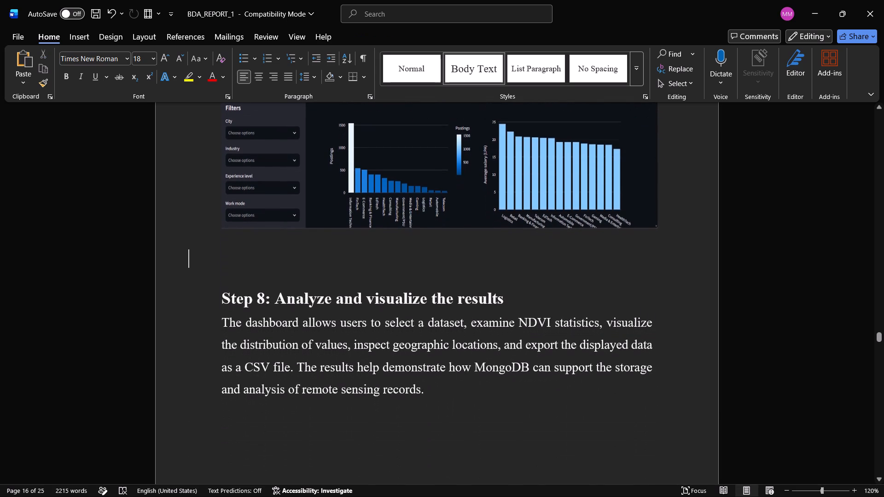
scroll(690, 438, down, 1)
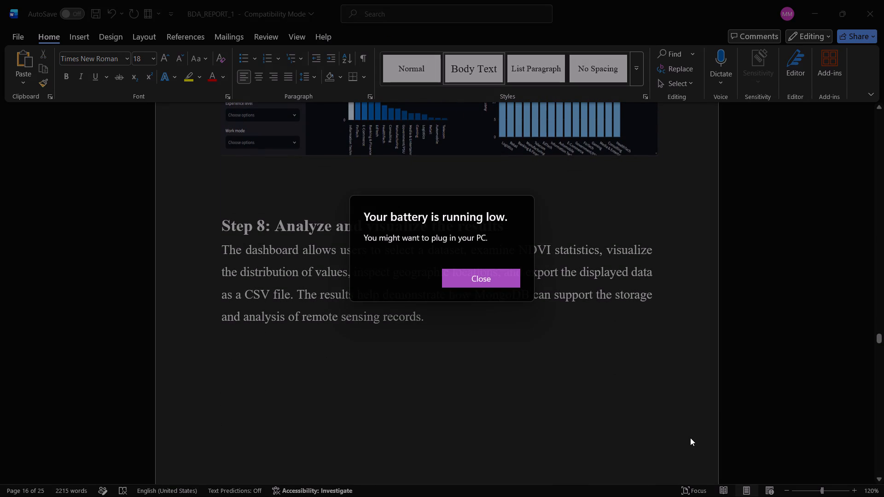
click(489, 282)
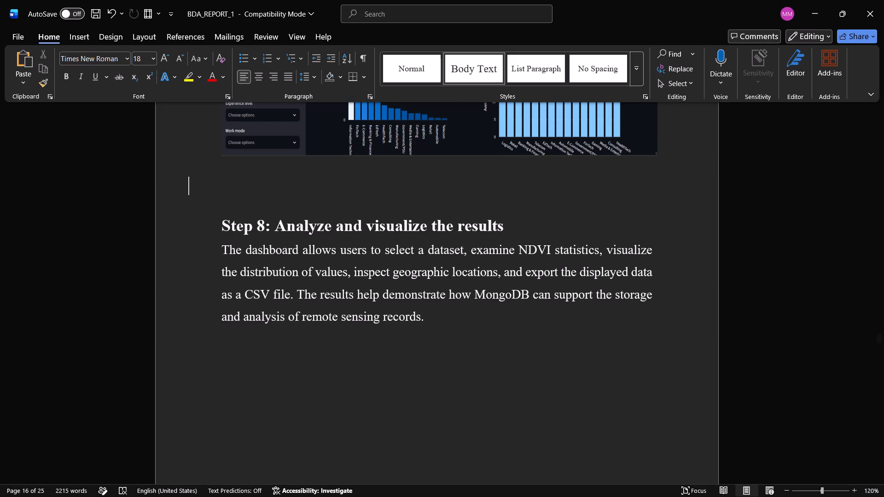
scroll(522, 387, up, 3)
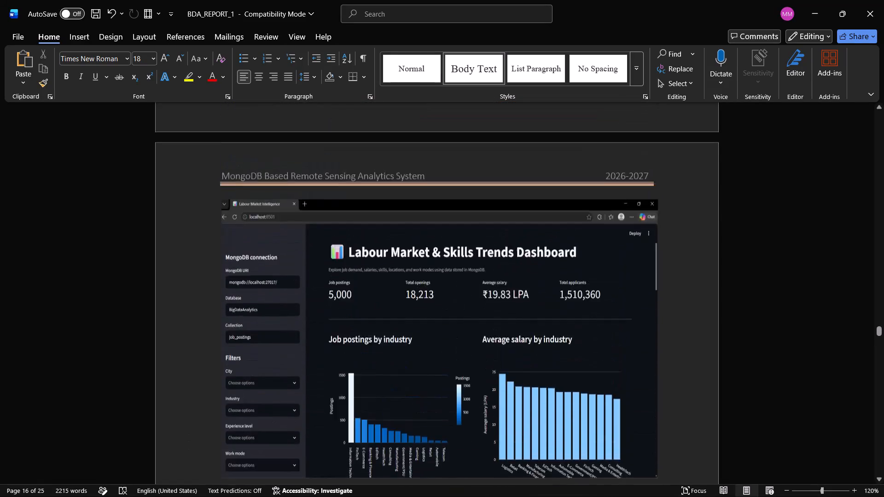
scroll(522, 387, up, 2)
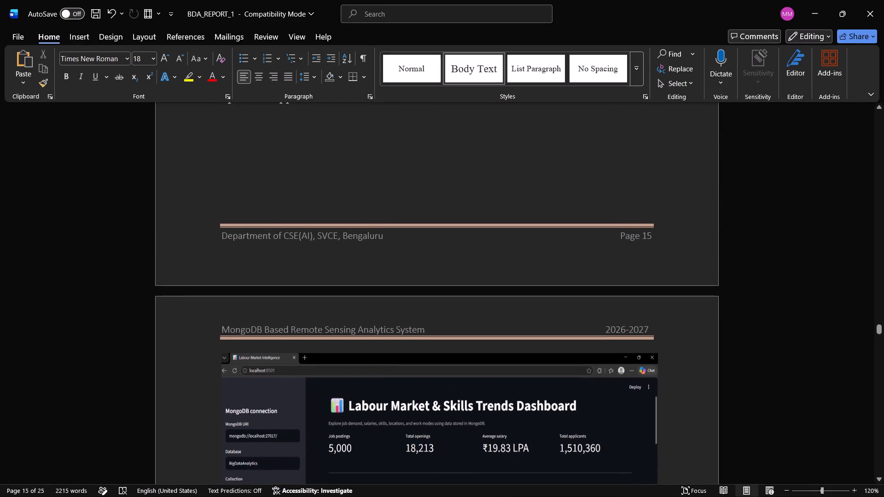
click(442, 349)
key(Return)
key(Return)
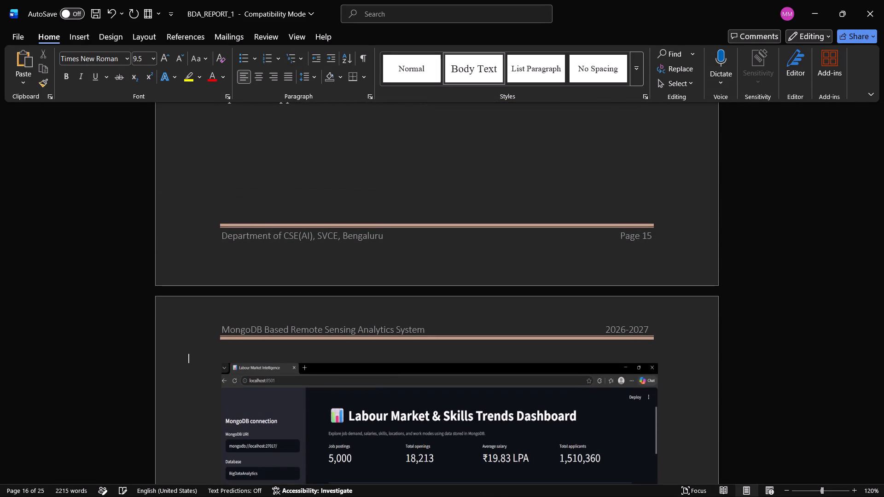
scroll(442, 349, down, 2)
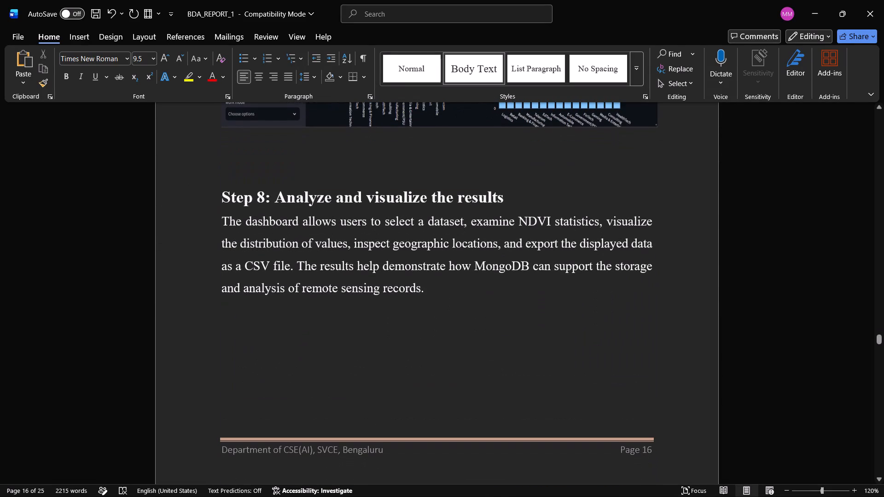
scroll(442, 349, down, 2)
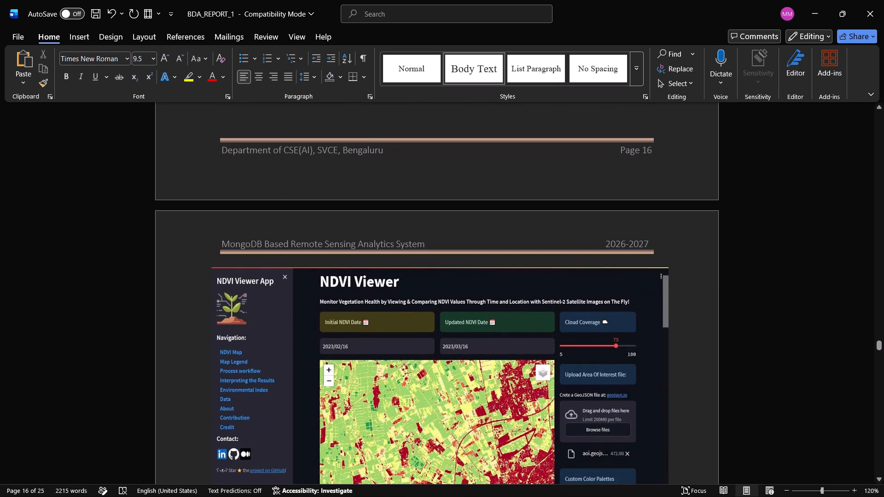
scroll(442, 349, up, 2)
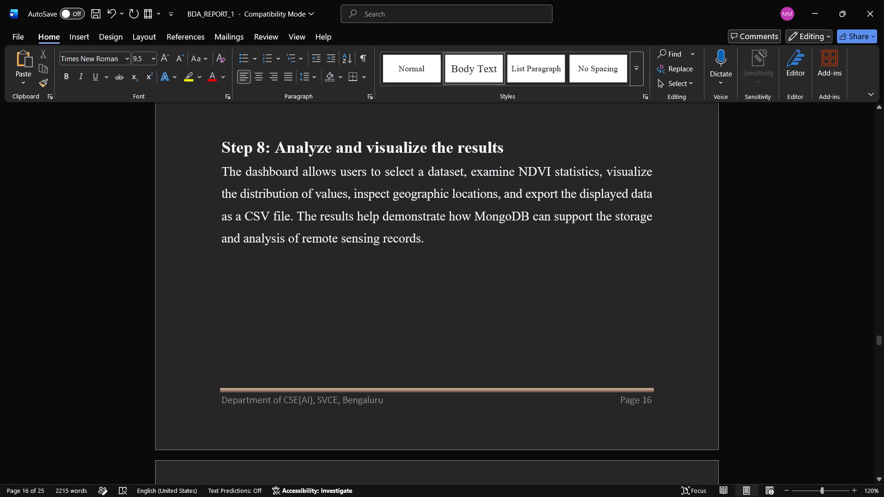
In Word, replace the NDVI and remote-sensing paragraph under Step 8 with the copied labour market text.
drag(432, 248, 209, 176)
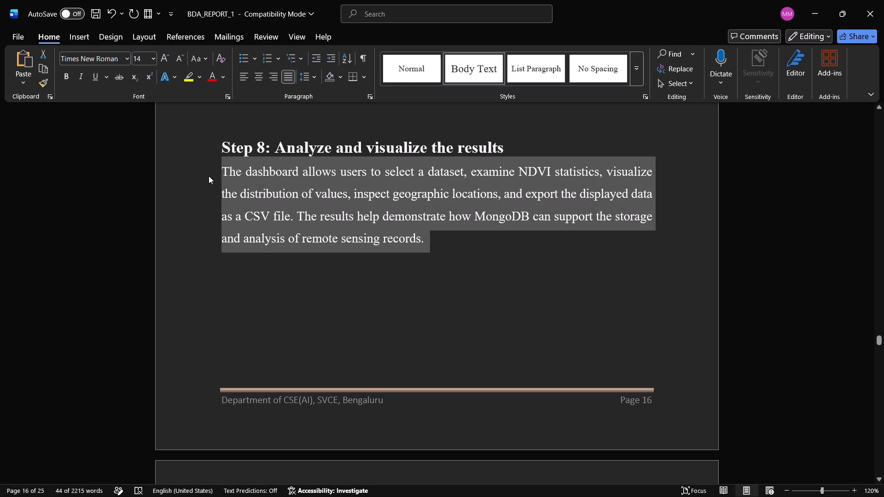
key(ctrl+v)
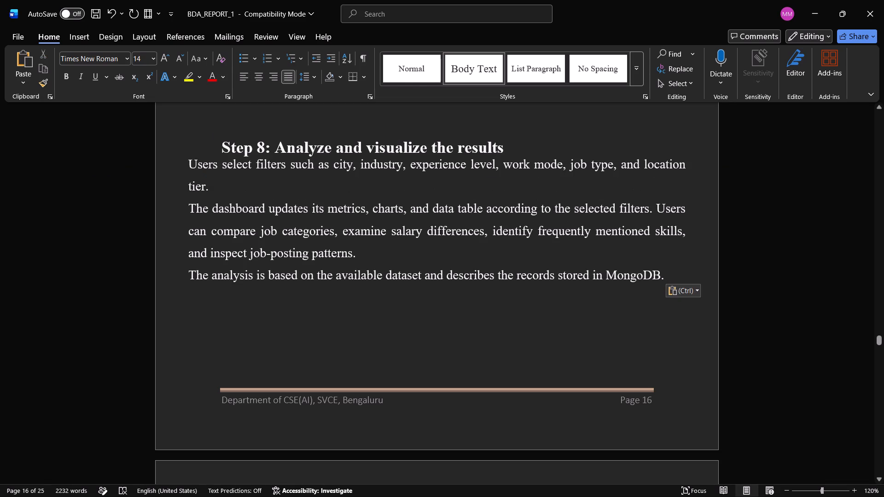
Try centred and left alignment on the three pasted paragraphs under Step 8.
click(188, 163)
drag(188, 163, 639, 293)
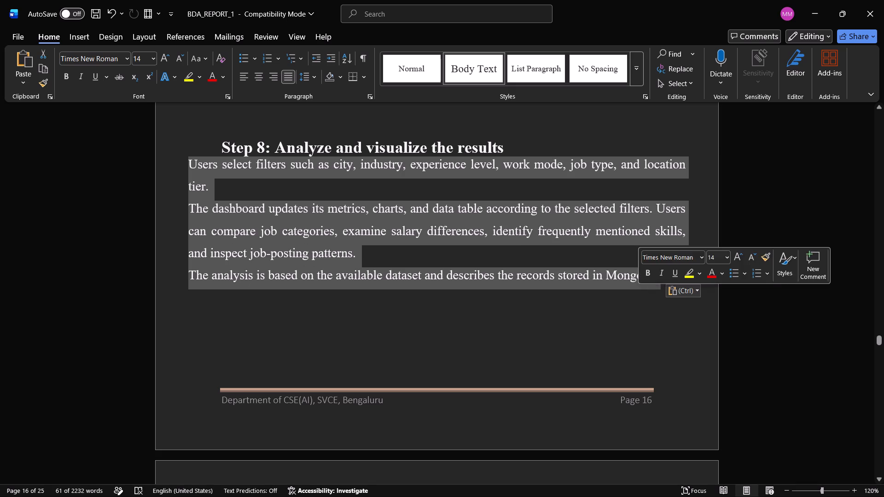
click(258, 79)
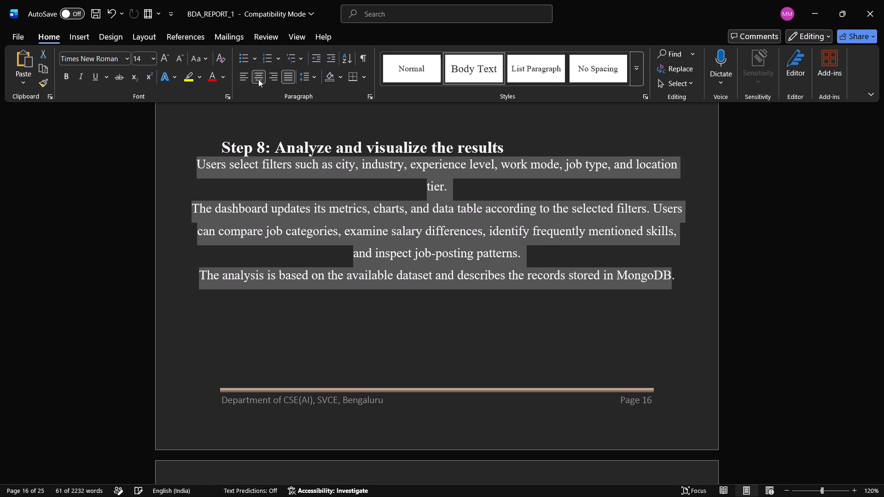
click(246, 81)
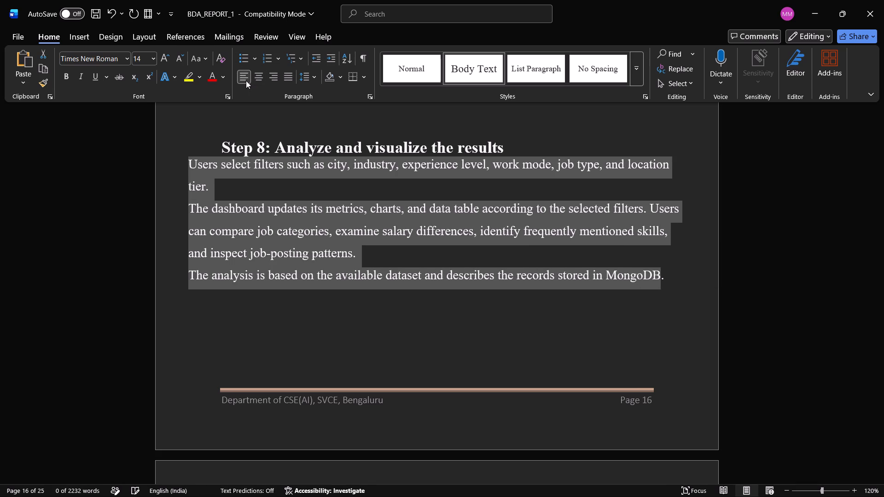
Indent the Step 8 body text and merge its three paragraphs into one, removing the extra gap before "The dashboard updates".
click(185, 164)
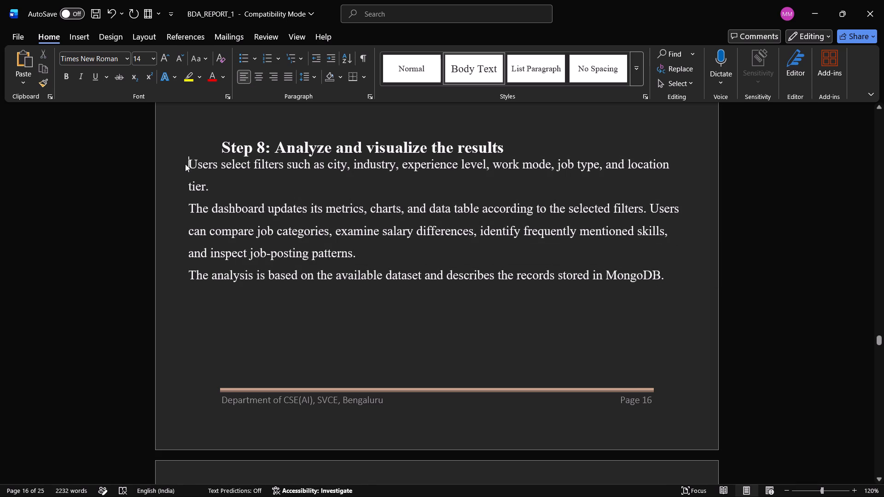
key(Tab)
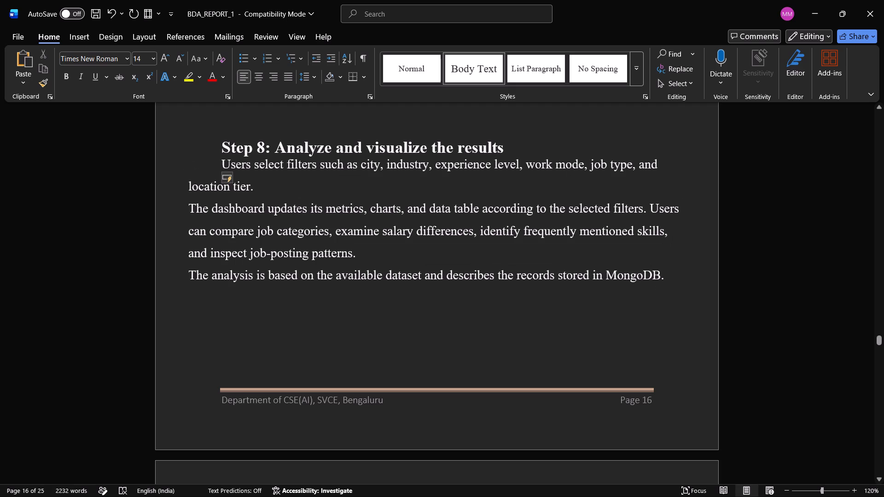
click(183, 189)
key(Tab)
click(185, 210)
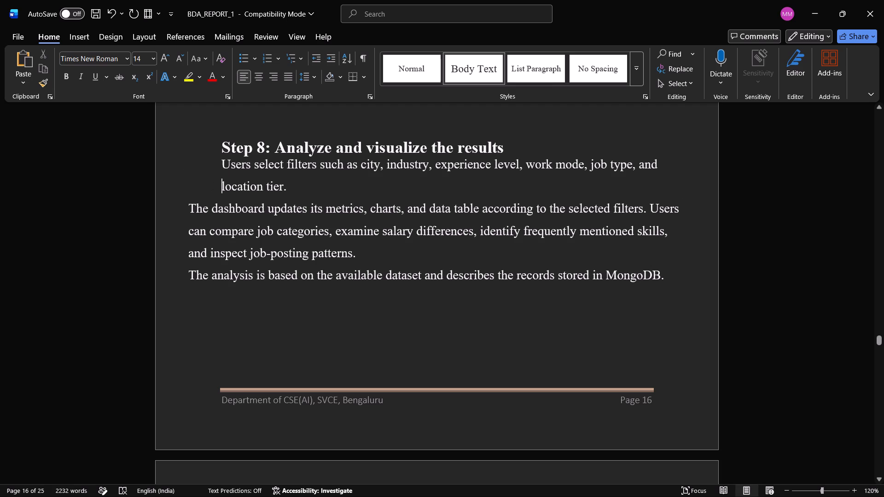
key(Tab)
key(BackSpace)
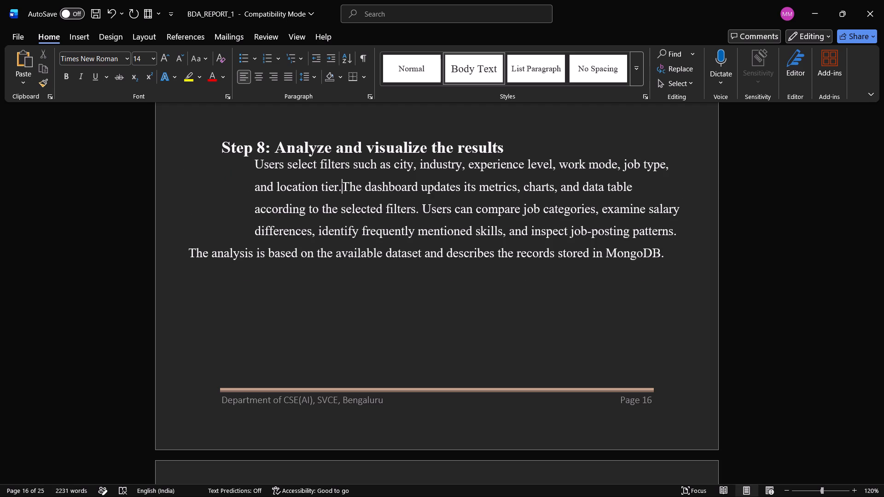
click(186, 254)
key(Tab)
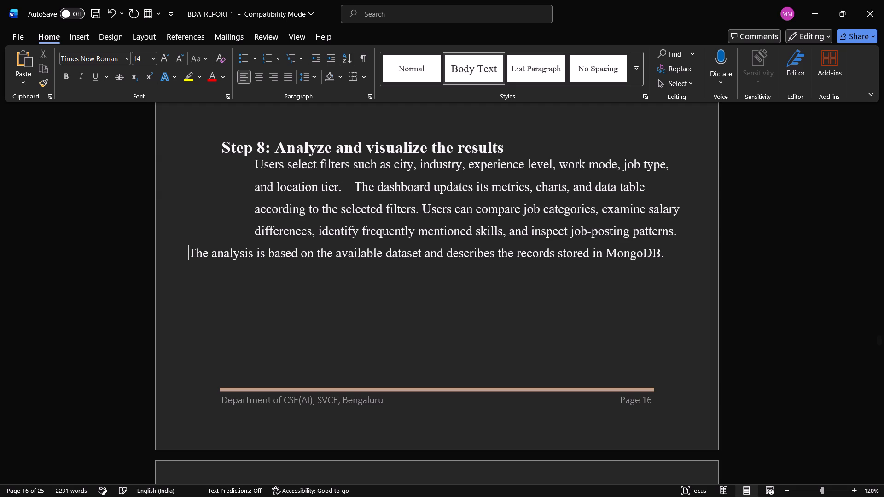
key(BackSpace)
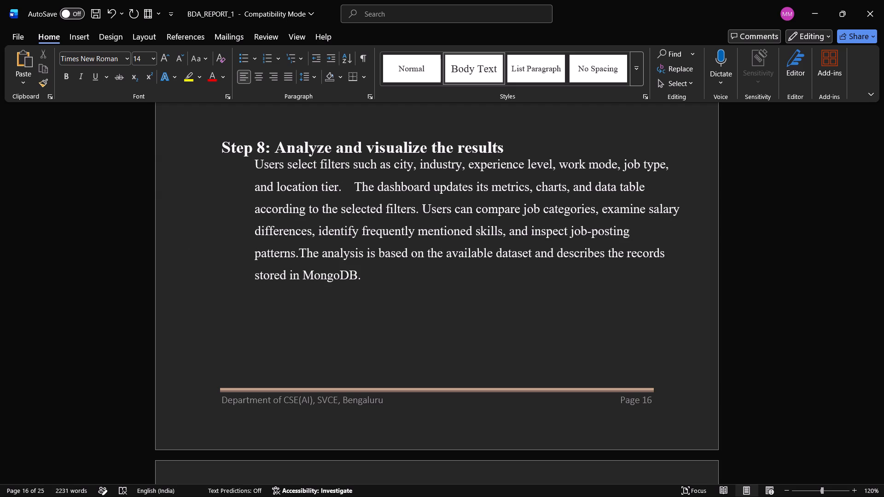
click(356, 187)
key(BackSpace)
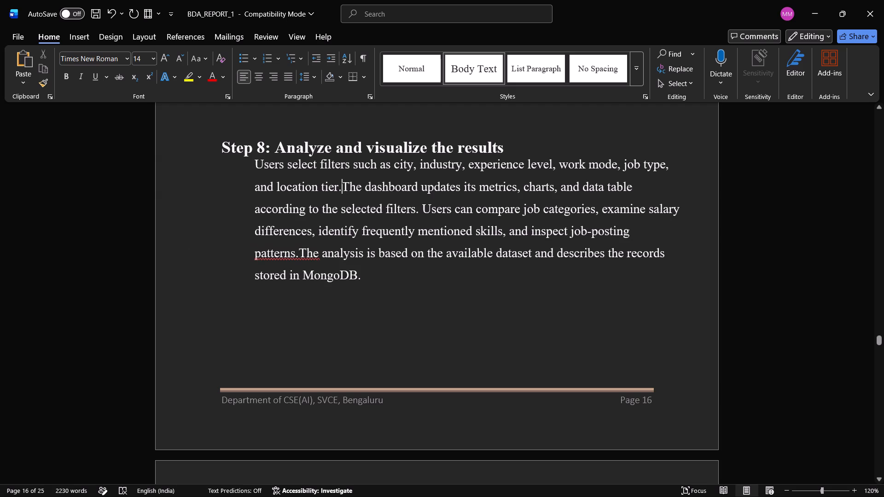
Justify the merged paragraph under the Step 8 heading.
drag(250, 164, 377, 278)
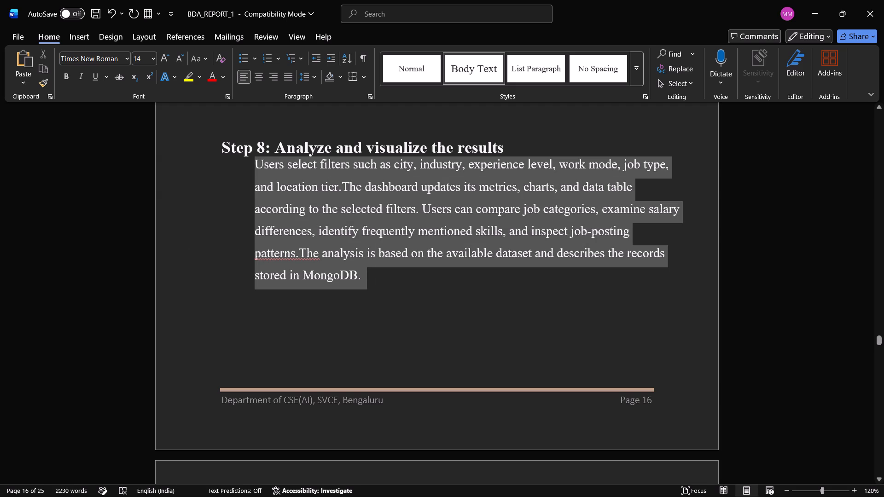
click(284, 80)
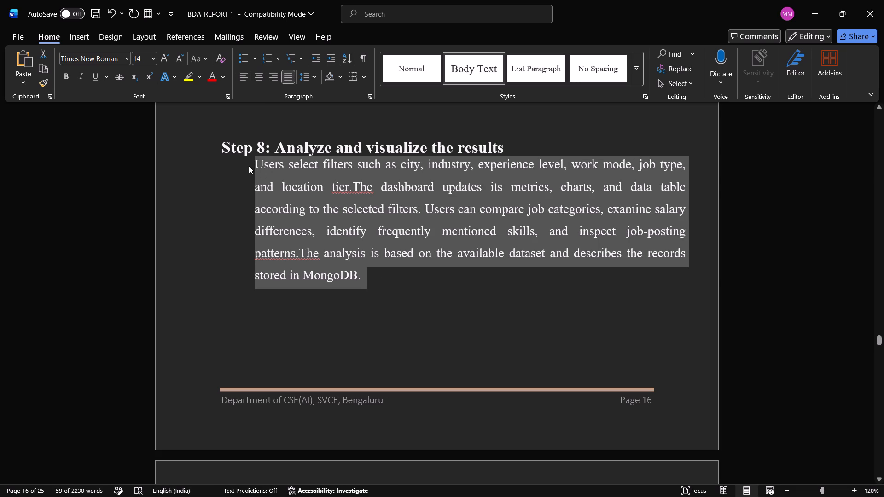
Add a blank line between the Step 8 heading and its body paragraph.
click(253, 166)
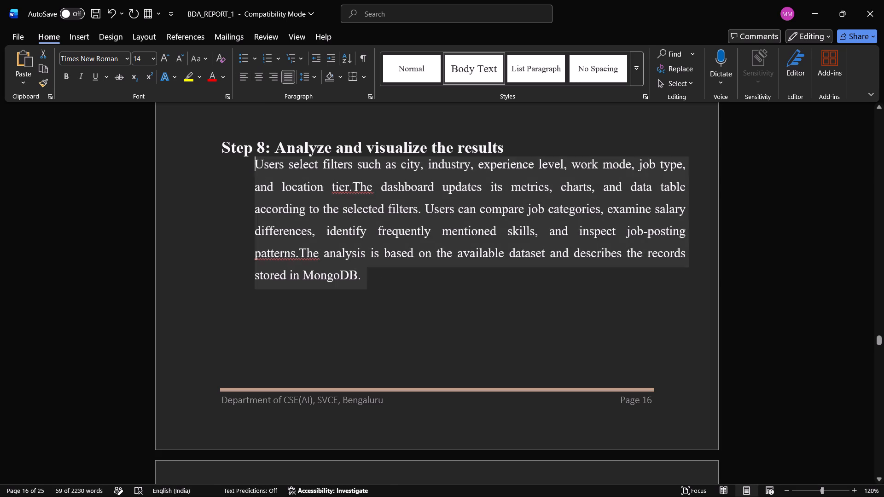
click(526, 147)
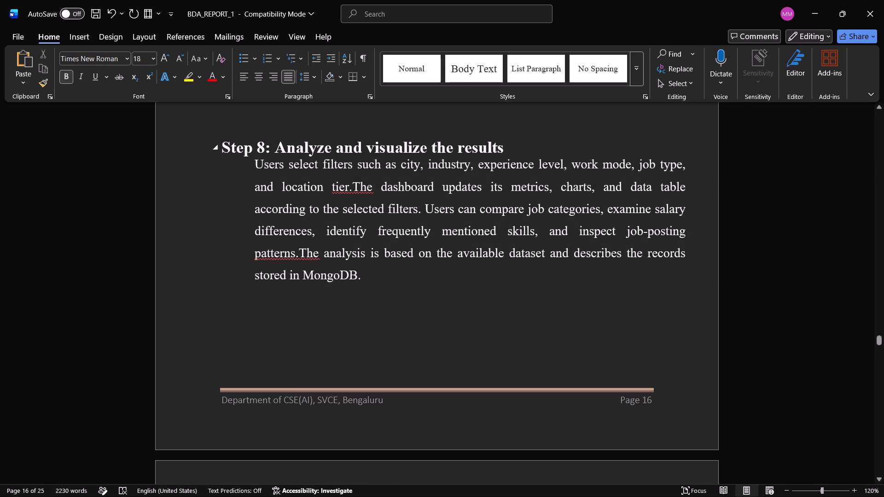
key(Return)
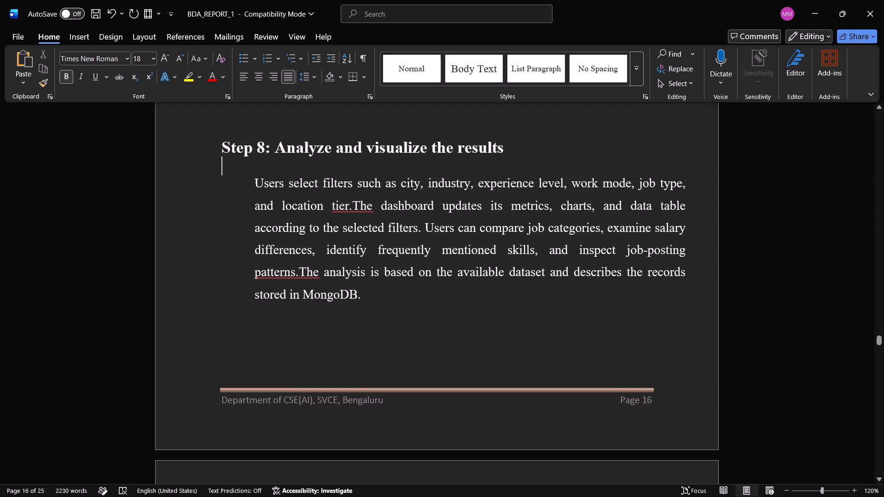
Insert the missing spaces before "The dashboard" and "The analysis" in the Step 8 paragraph.
click(352, 208)
key(space)
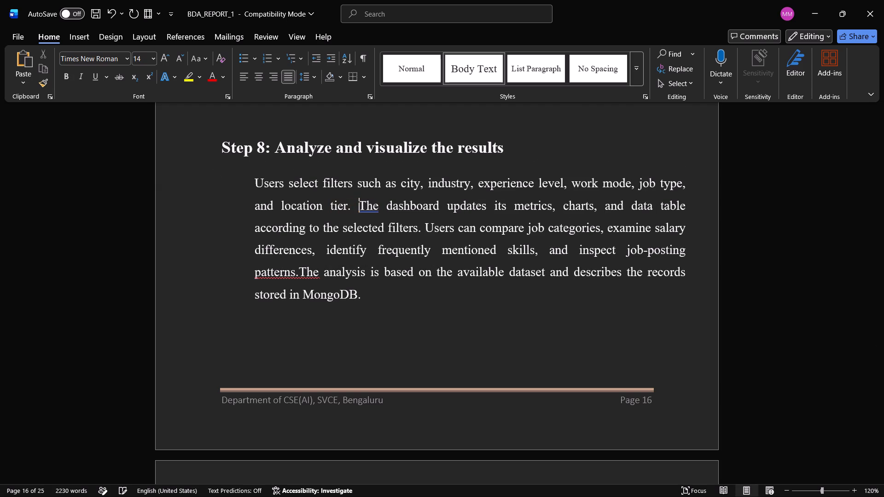
click(303, 275)
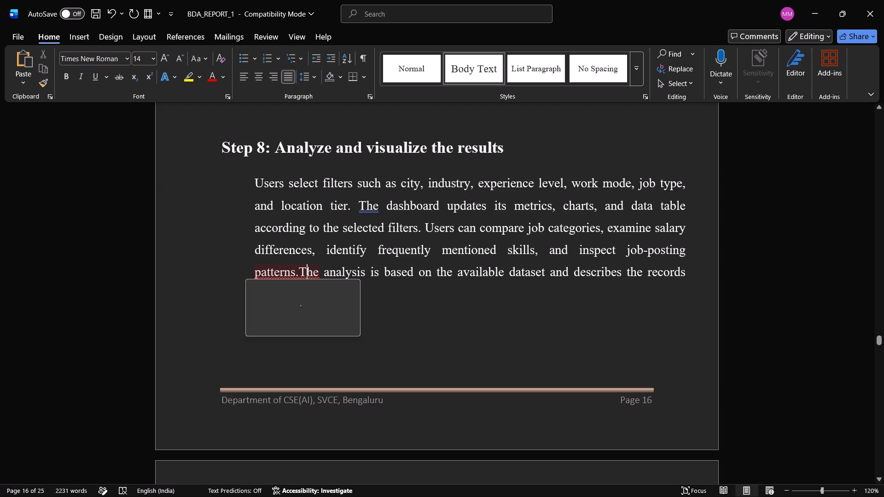
key(Left)
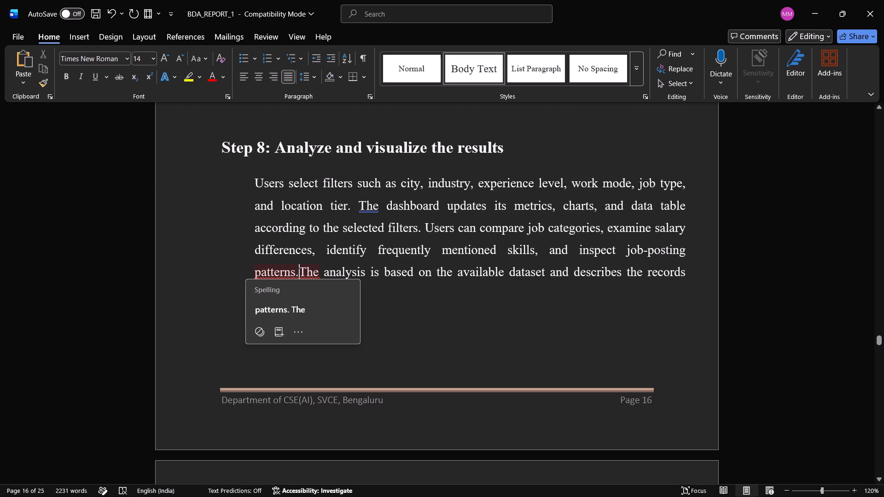
key(space)
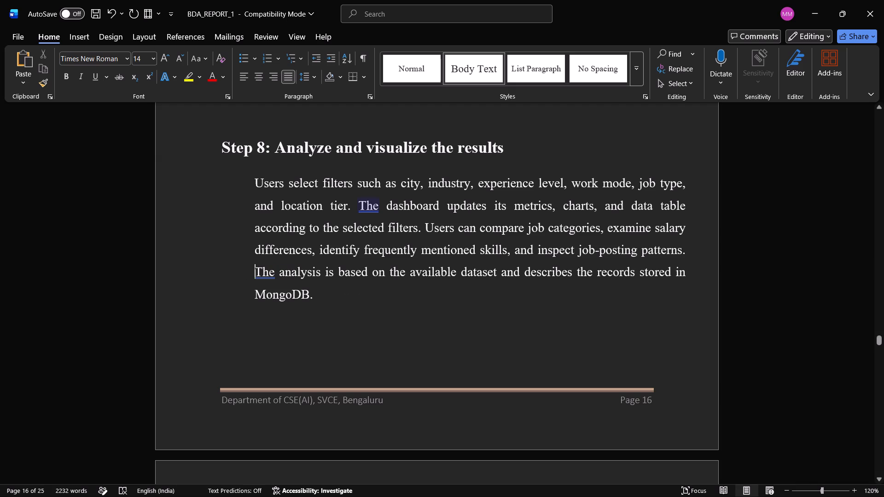
Reduce the Step 8 paragraph's left indent so it starts close to the heading's left edge.
scroll(250, 175, up, 4)
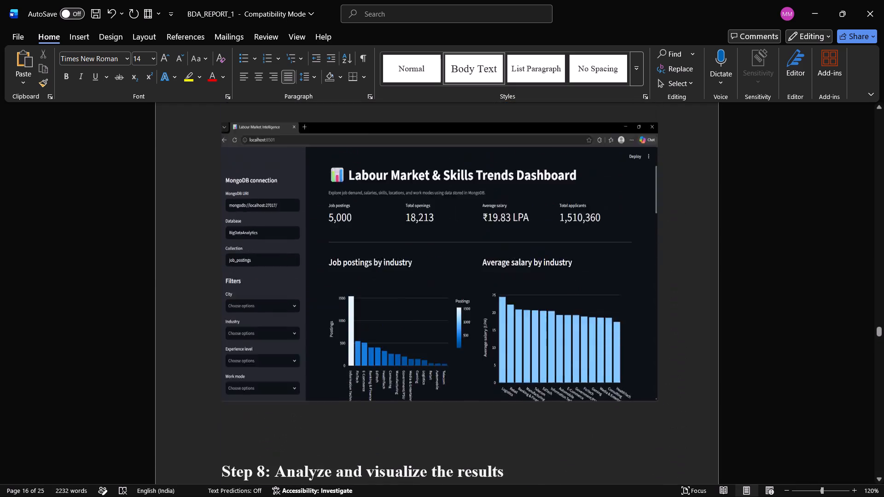
scroll(250, 175, up, 1)
scroll(250, 175, down, 3)
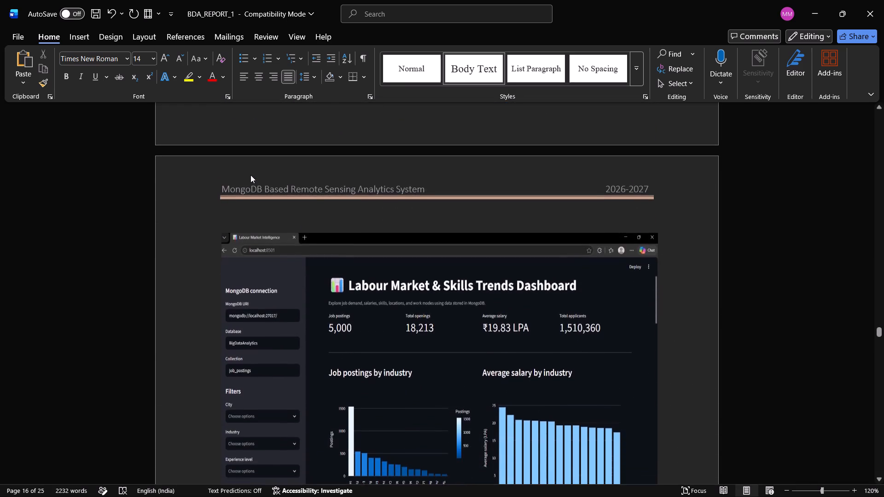
scroll(250, 175, down, 1)
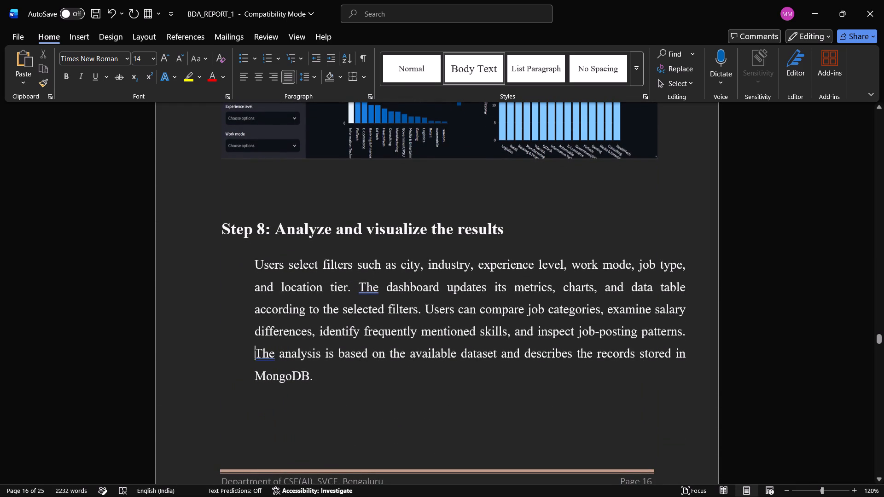
click(252, 260)
key(BackSpace)
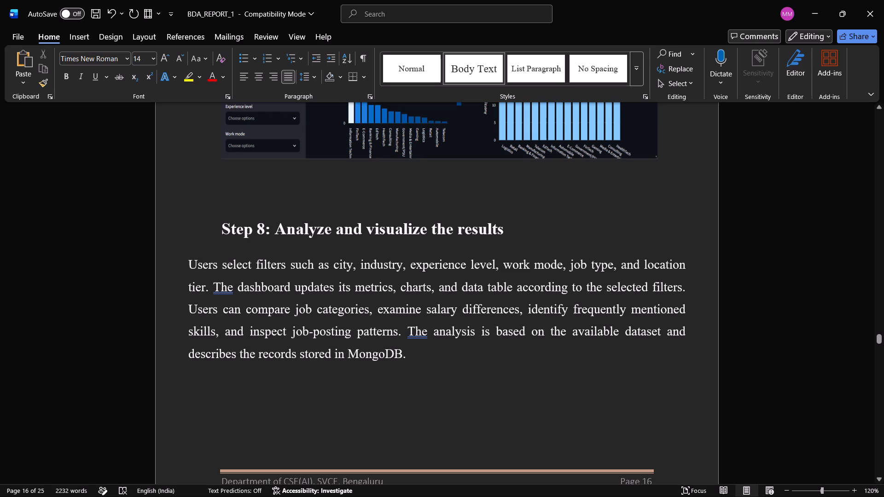
key(Tab)
key(Tab)
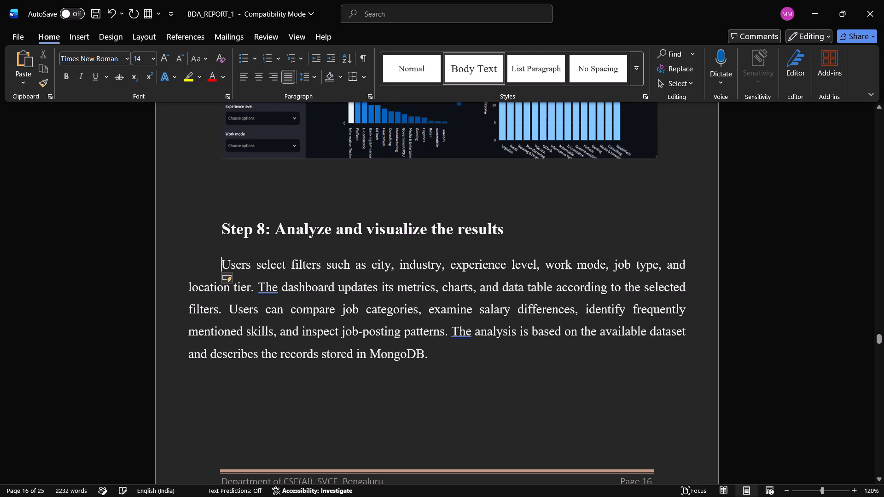
key(Tab)
key(BackSpace)
key(BackSpace)
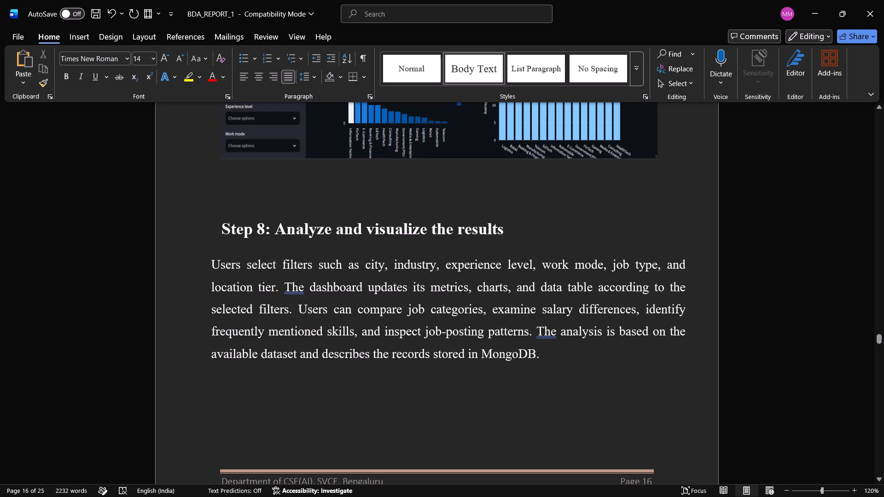
click(423, 413)
Review the figures and text from Step 7 through the algorithm list to find remaining remote-sensing content to replace.
scroll(423, 413, down, 2)
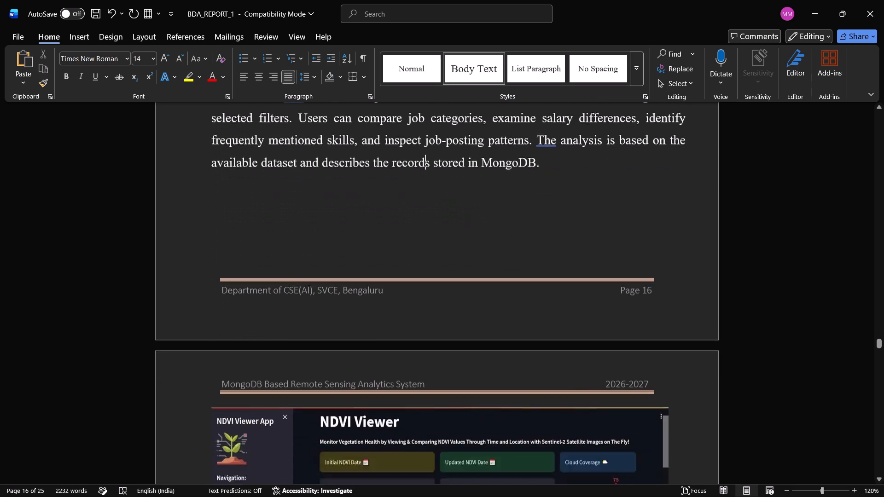
scroll(423, 413, down, 2)
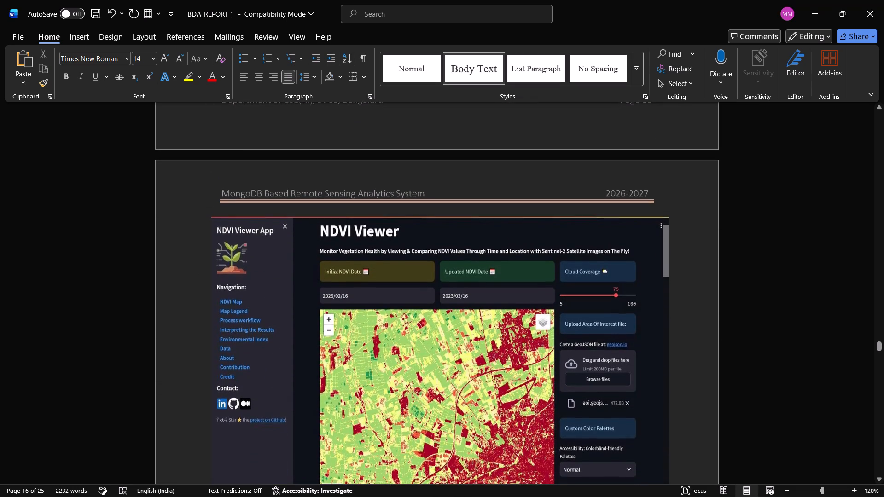
scroll(423, 413, down, 8)
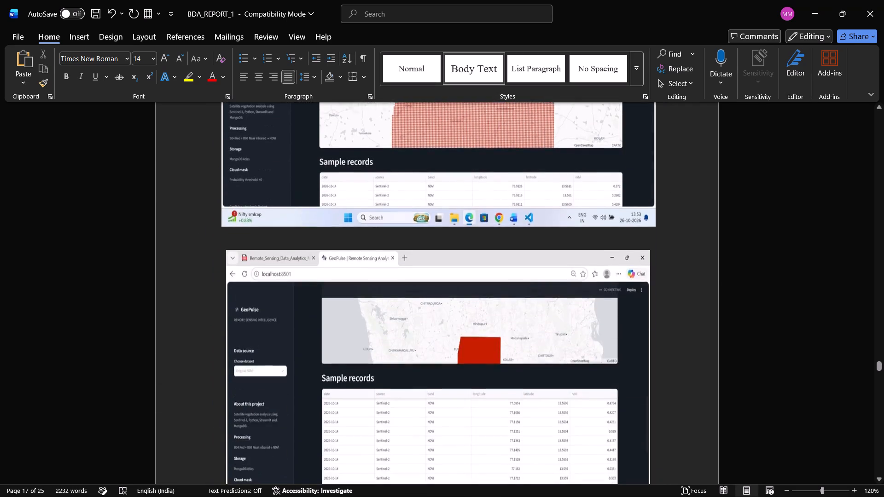
scroll(423, 413, down, 9)
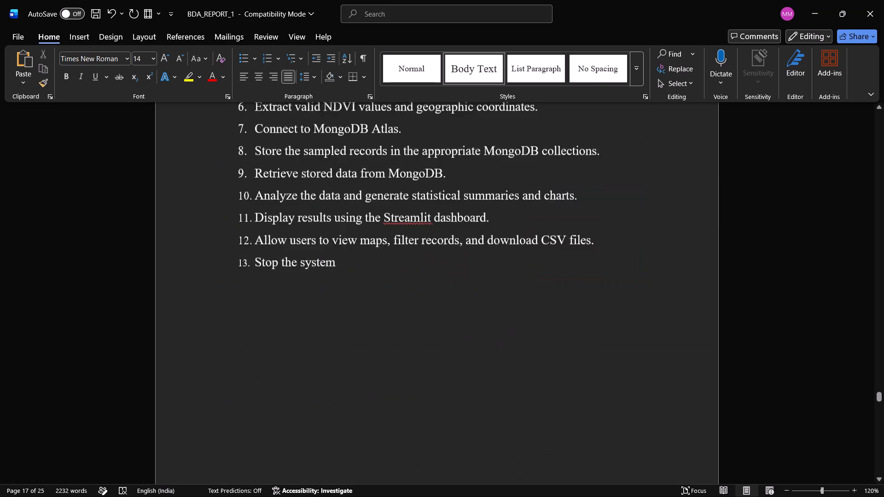
scroll(423, 413, up, 12)
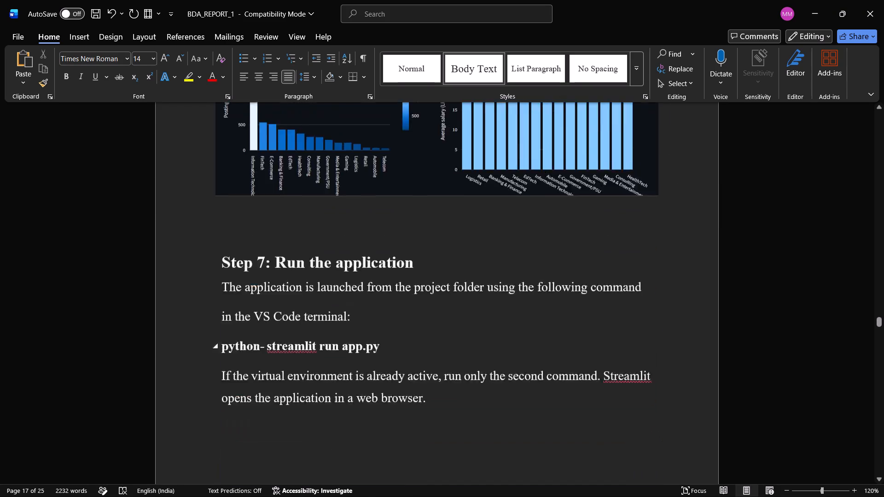
scroll(423, 413, down, 3)
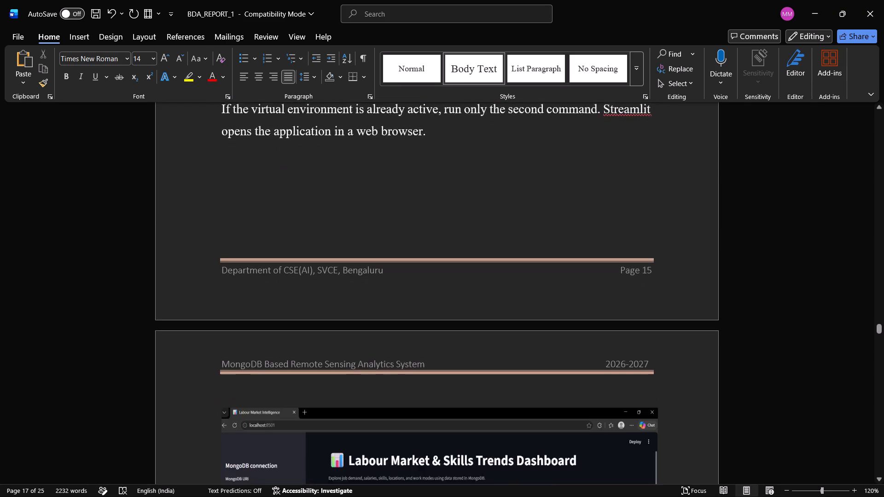
scroll(423, 413, down, 4)
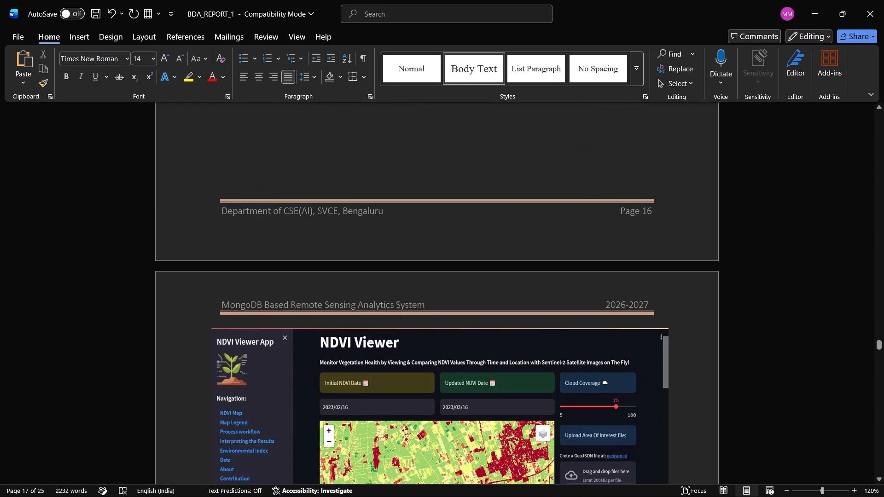
scroll(423, 413, down, 1)
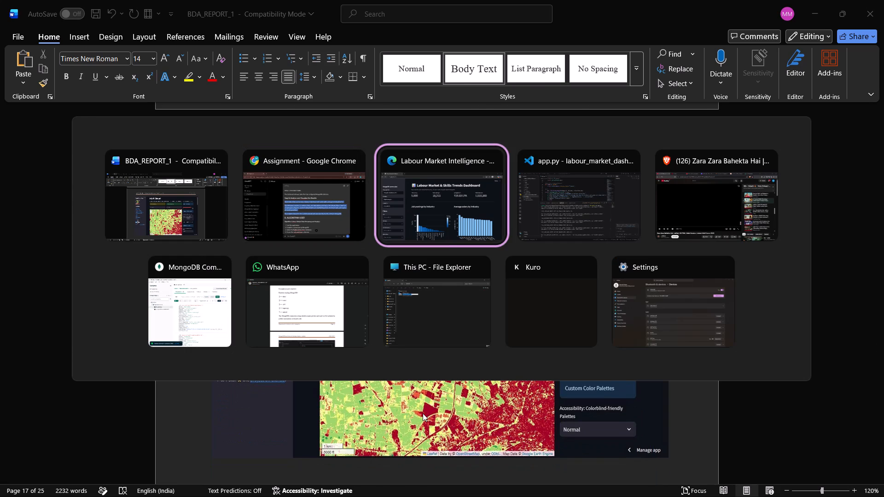
Switch to the Labour Market Intelligence dashboard in Edge and examine its metrics, charts and filtered job records for possible report figures.
scroll(349, 353, up, 4)
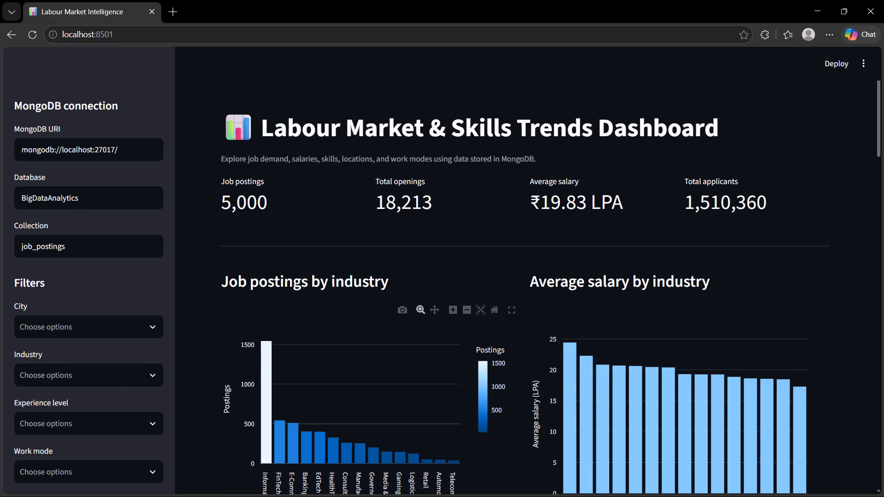
scroll(349, 353, up, 1)
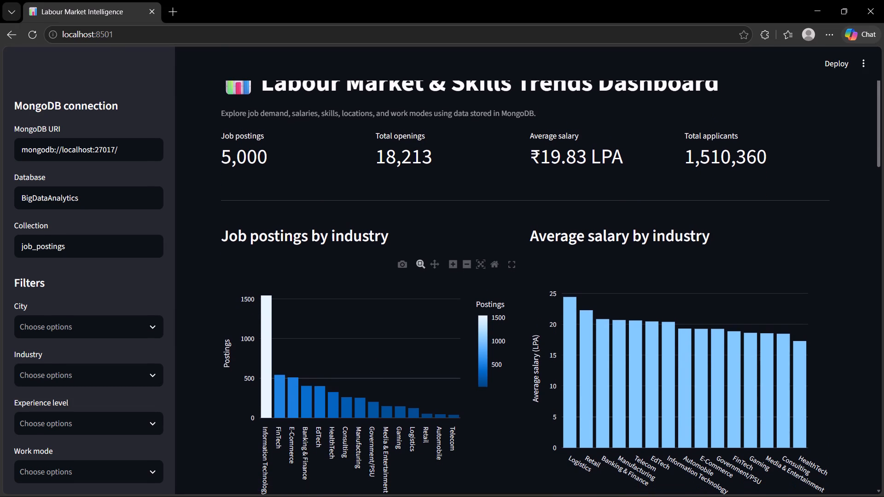
scroll(349, 353, down, 4)
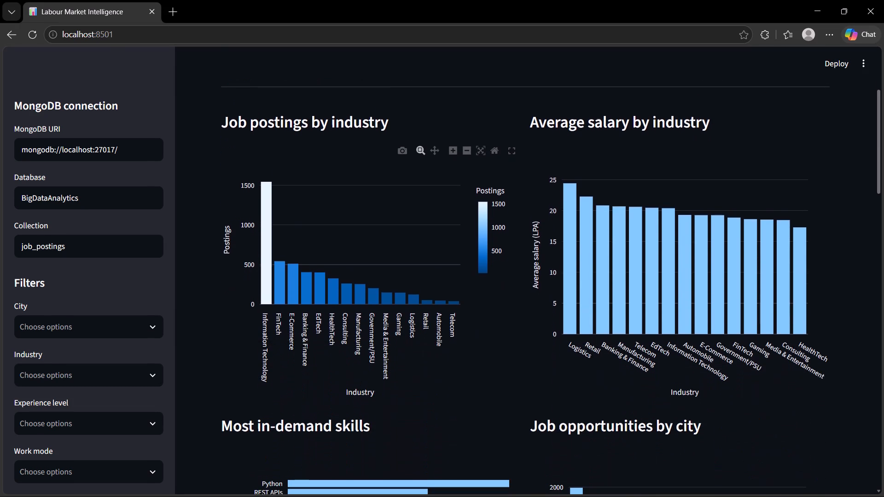
scroll(349, 353, up, 3)
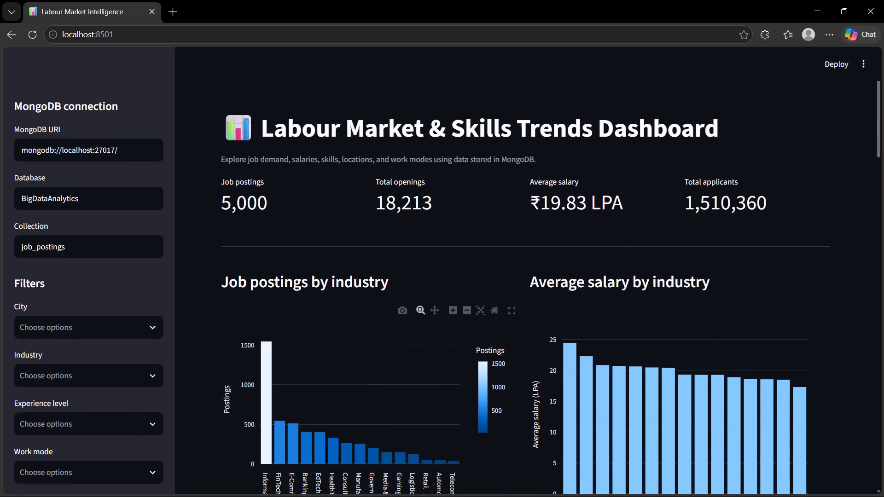
scroll(349, 353, down, 1)
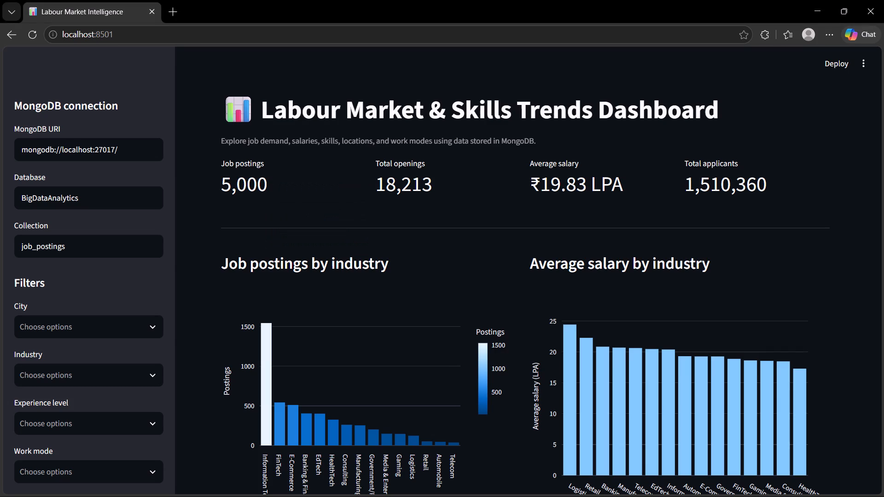
scroll(474, 316, down, 2)
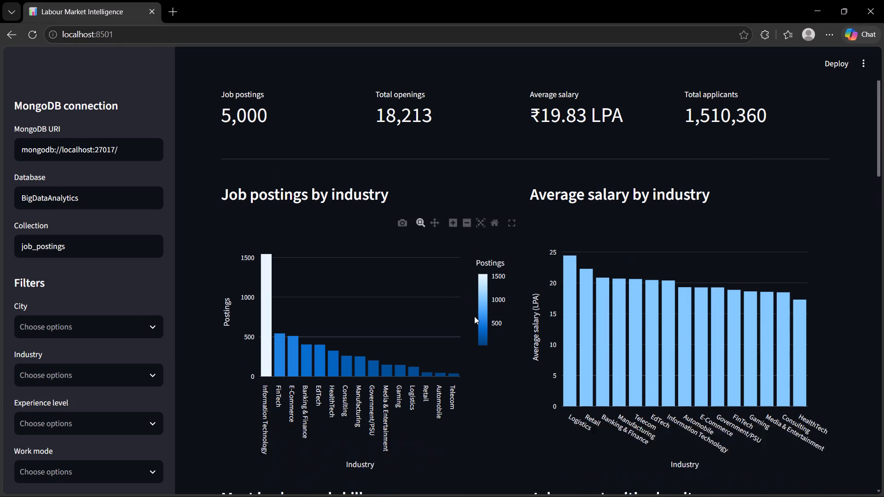
scroll(474, 316, down, 6)
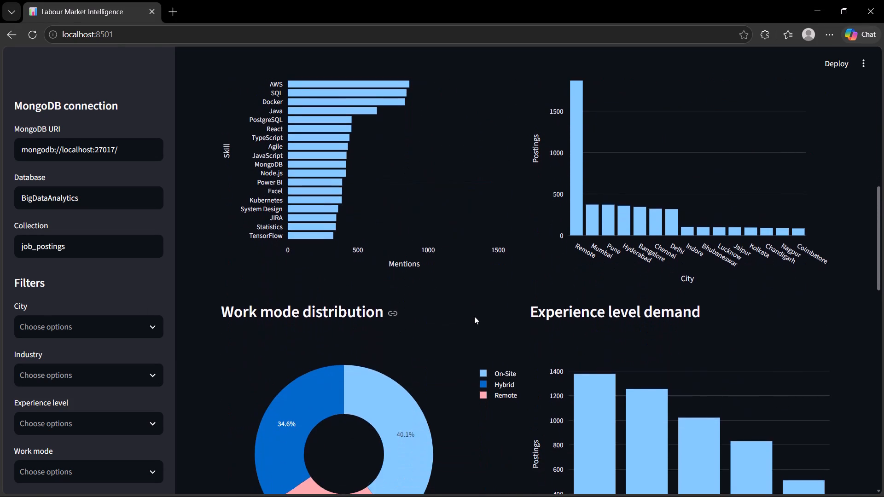
scroll(474, 316, down, 1)
scroll(474, 316, up, 1)
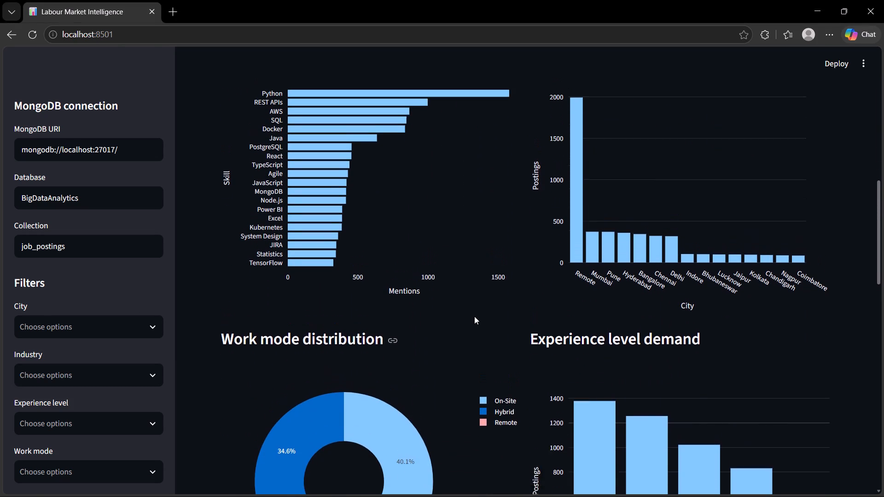
scroll(474, 316, up, 1)
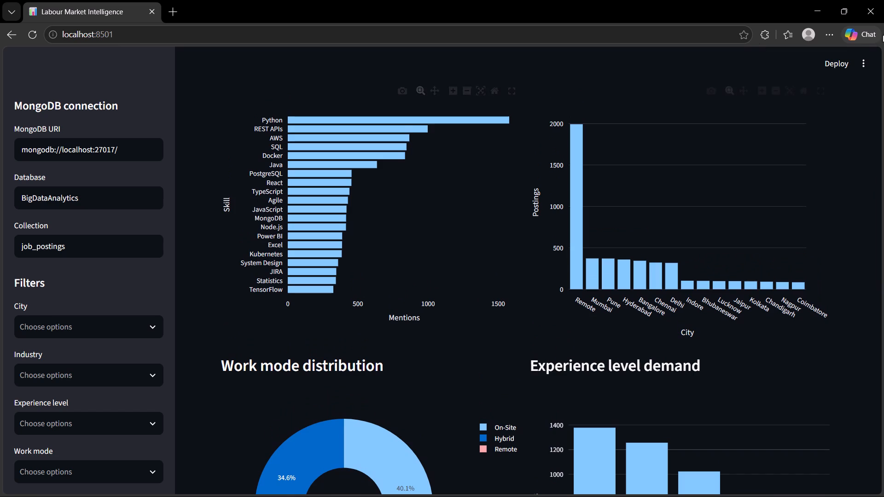
scroll(355, 364, down, 6)
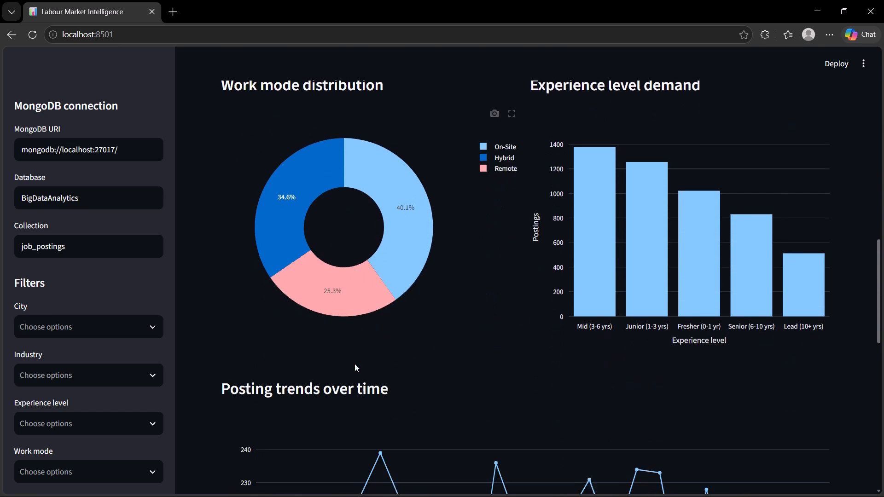
scroll(355, 364, down, 8)
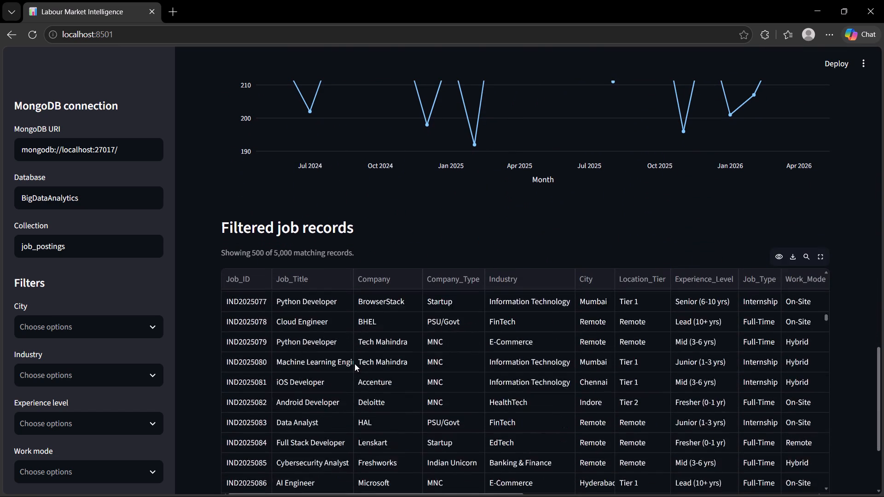
scroll(398, 202, down, 5)
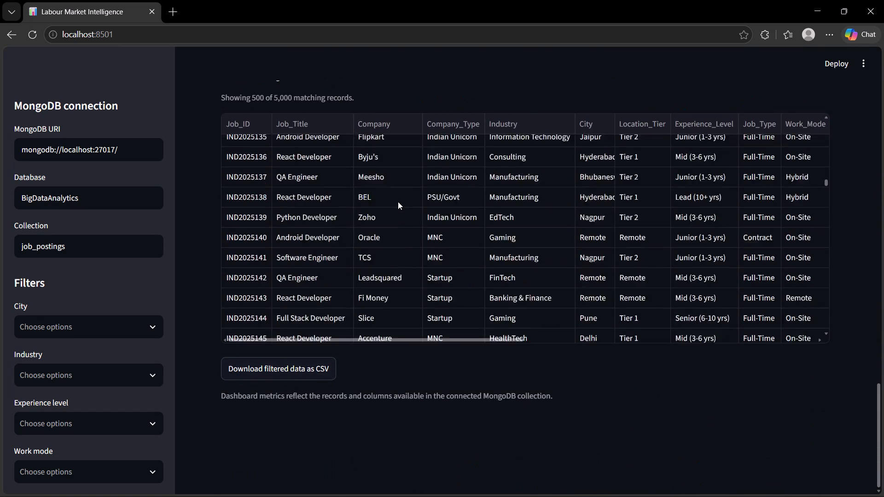
Re-examine the dashboard's industry, skills, city, work mode and experience level charts for views that suit the report.
scroll(218, 394, up, 7)
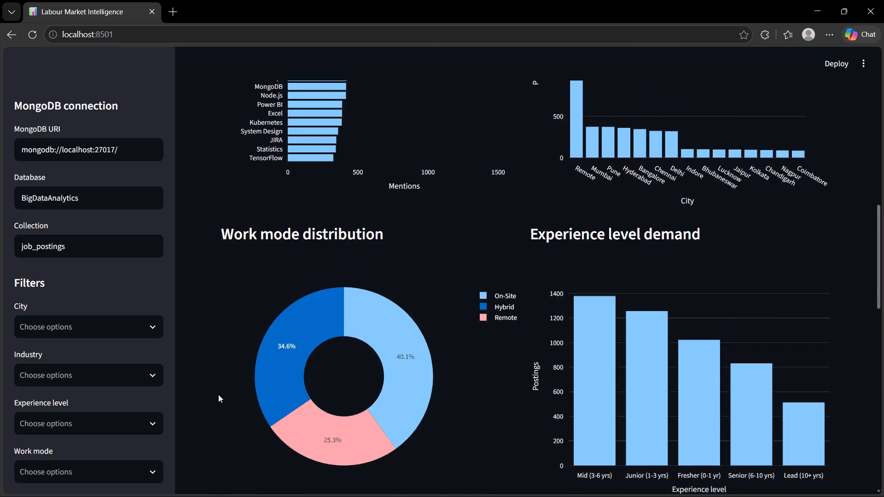
scroll(218, 394, up, 2)
scroll(218, 394, down, 4)
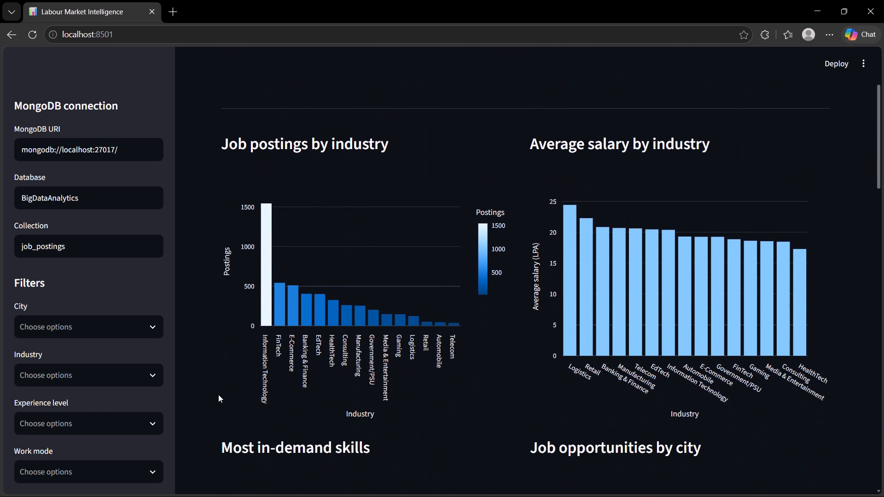
scroll(218, 394, down, 4)
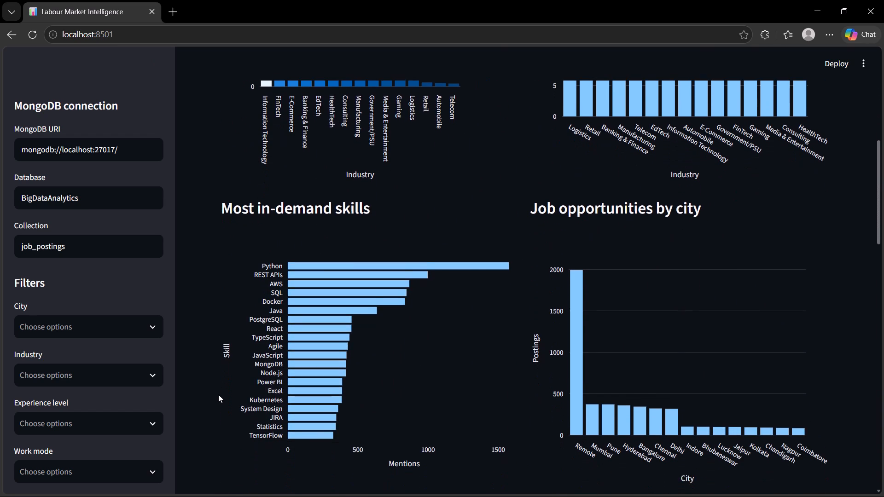
scroll(218, 394, down, 2)
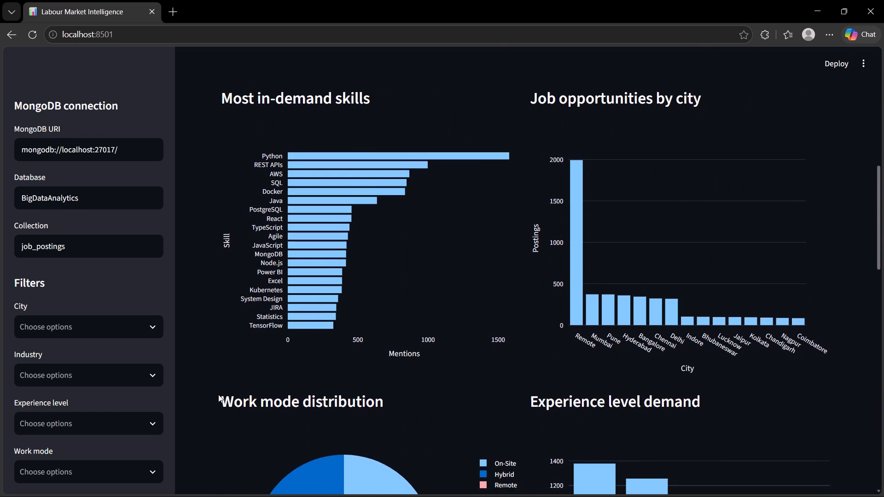
scroll(218, 394, down, 1)
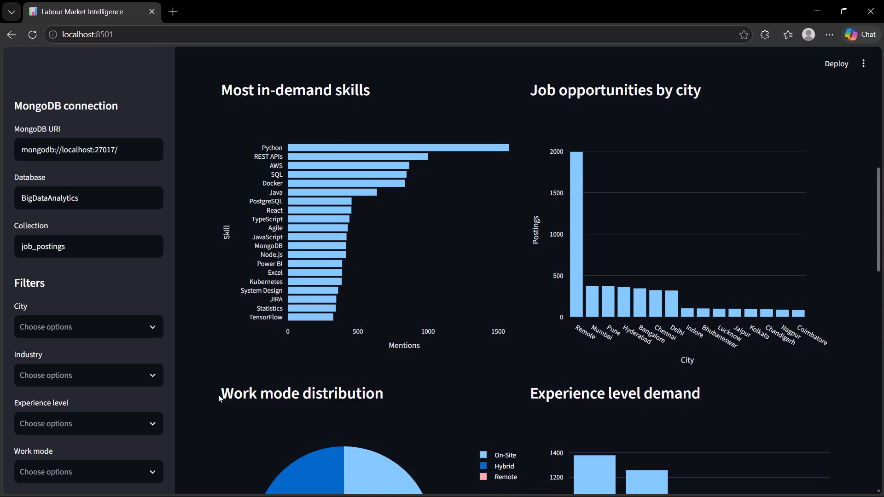
scroll(218, 394, up, 1)
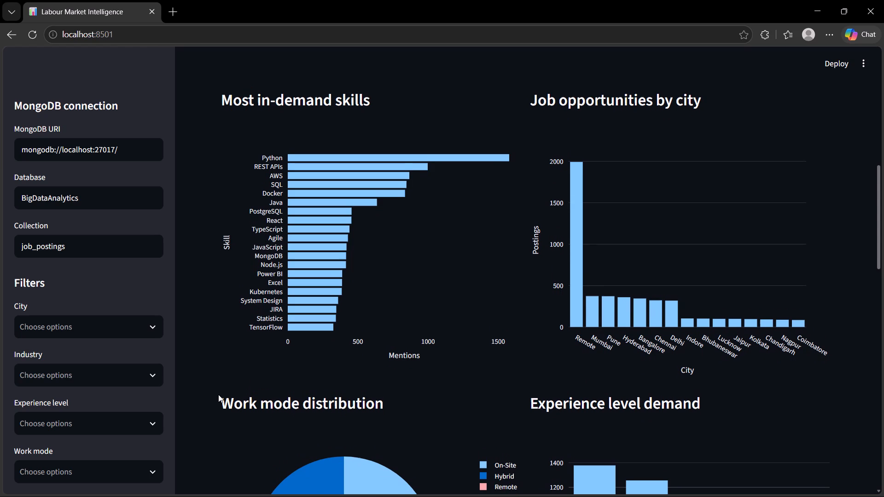
scroll(218, 394, up, 1)
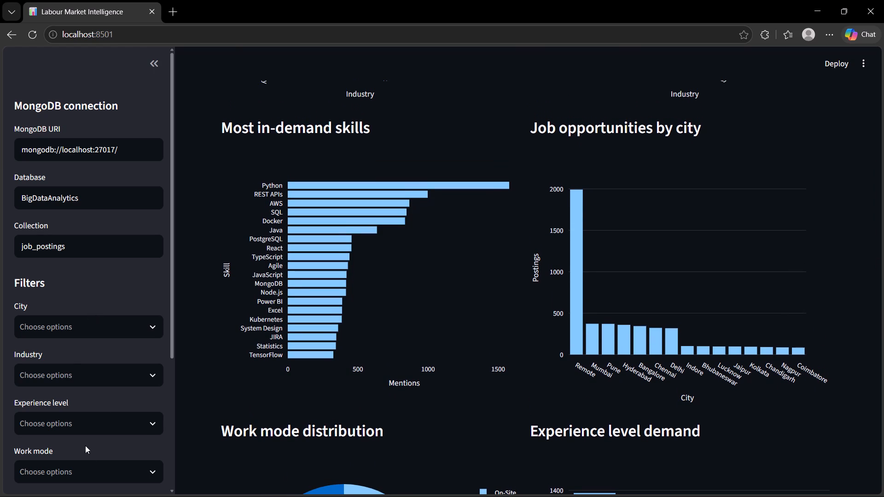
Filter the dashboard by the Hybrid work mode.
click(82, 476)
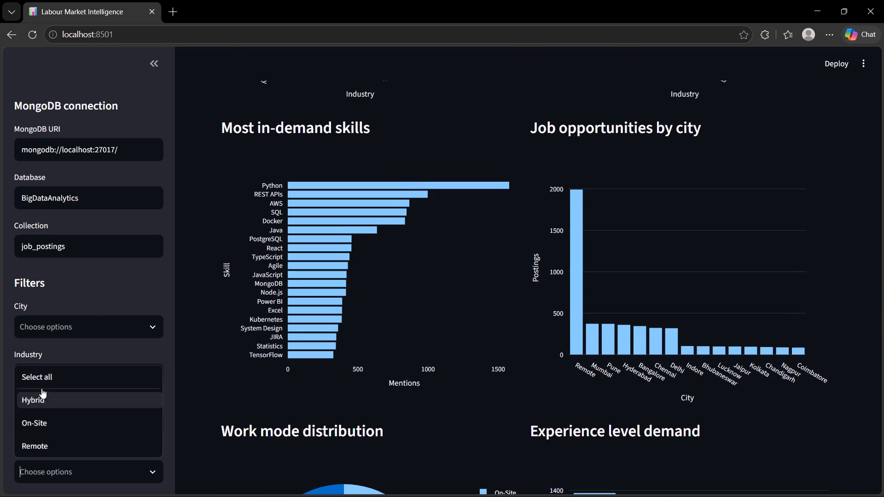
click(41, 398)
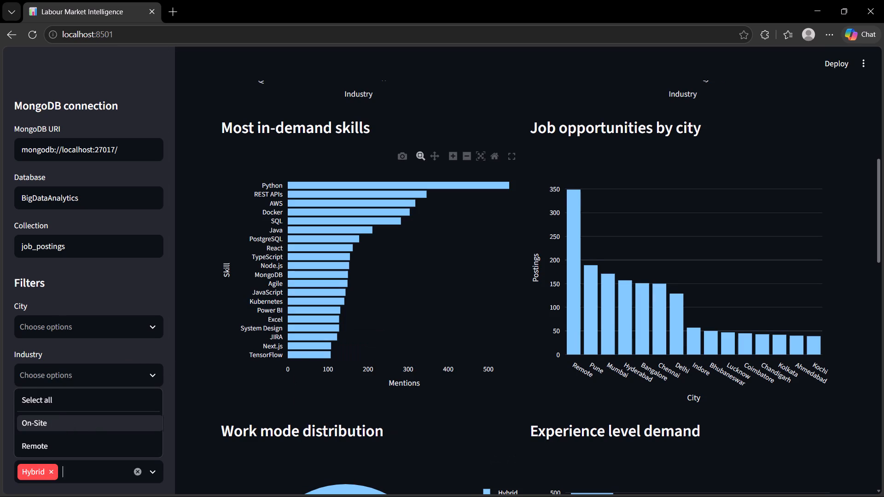
Examine the work mode, experience level, skills, city and industry charts for the Hybrid-filtered data.
scroll(401, 254, down, 3)
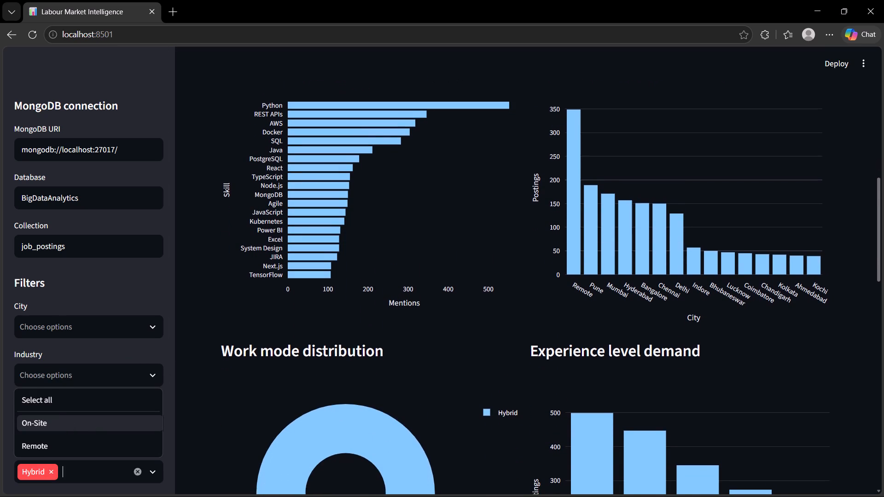
scroll(401, 254, down, 3)
scroll(401, 254, up, 1)
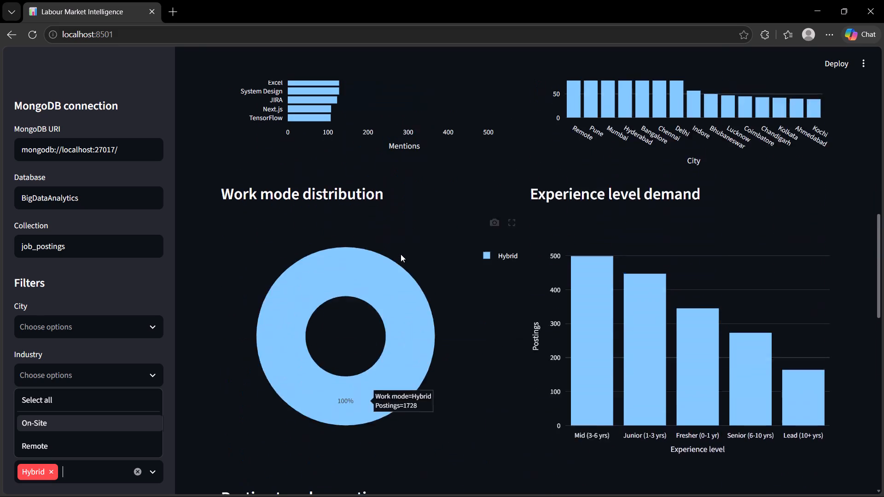
scroll(401, 254, up, 2)
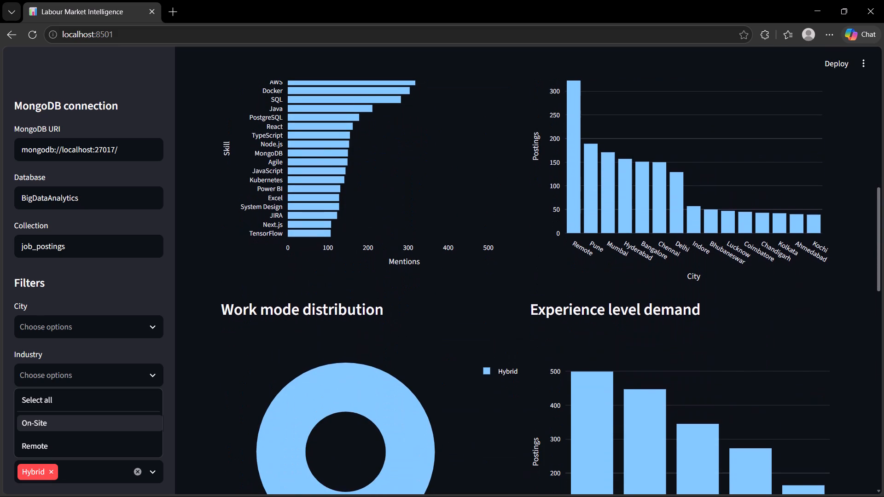
scroll(401, 254, up, 2)
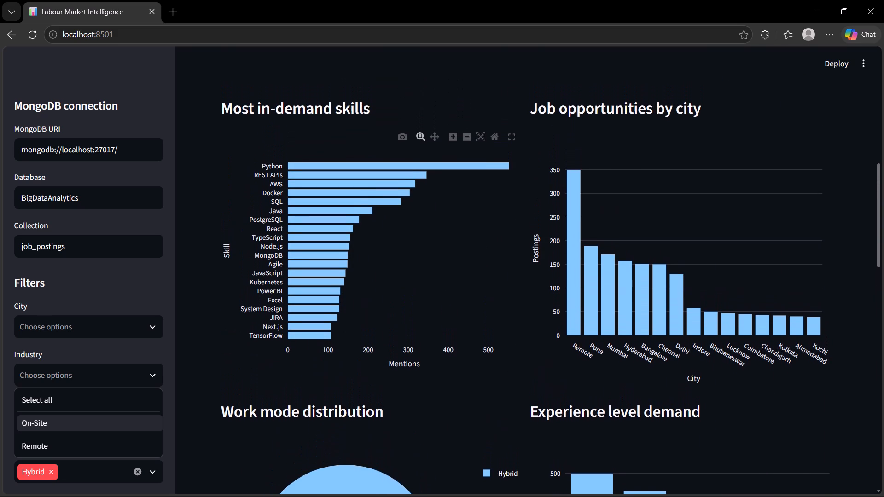
scroll(401, 254, up, 3)
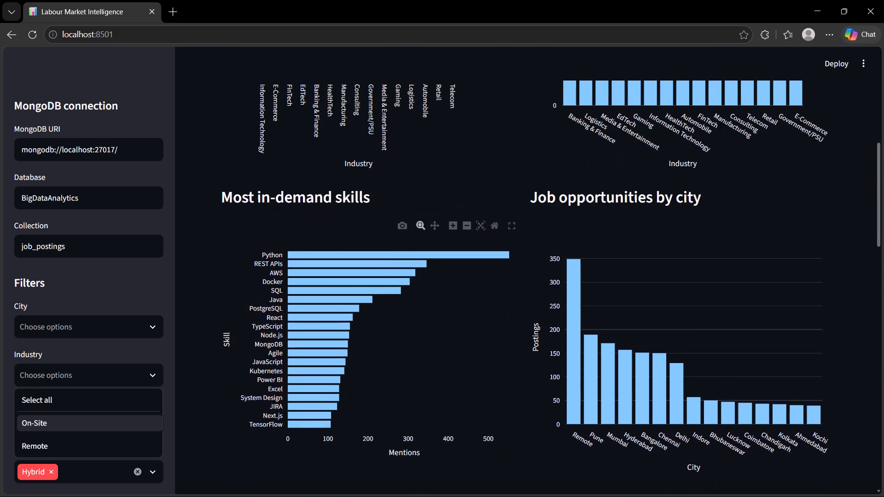
scroll(401, 254, up, 3)
scroll(401, 254, down, 1)
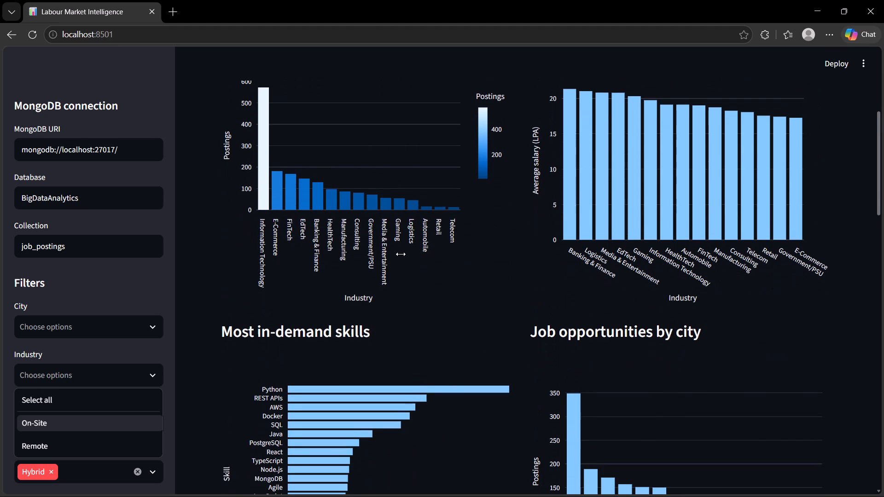
scroll(401, 254, down, 1)
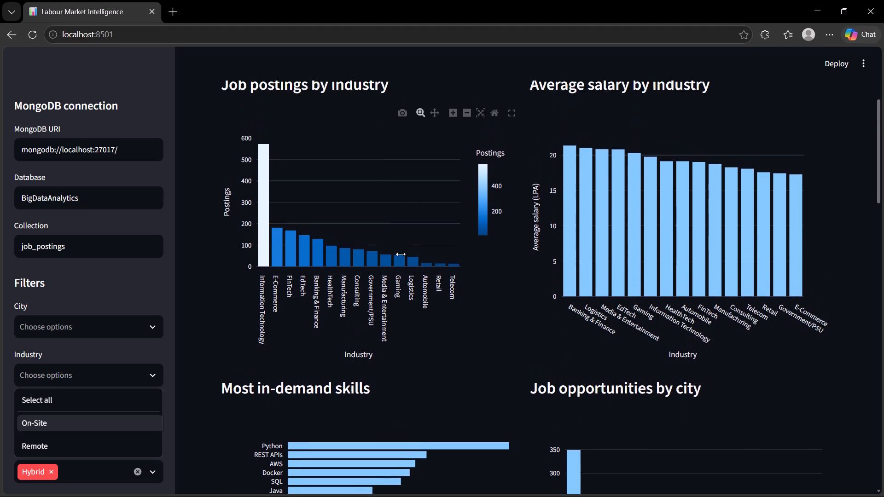
scroll(401, 254, down, 2)
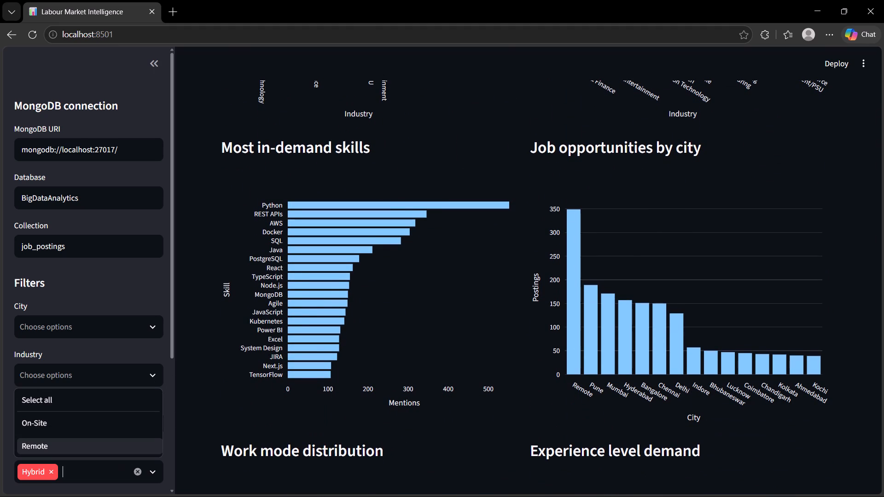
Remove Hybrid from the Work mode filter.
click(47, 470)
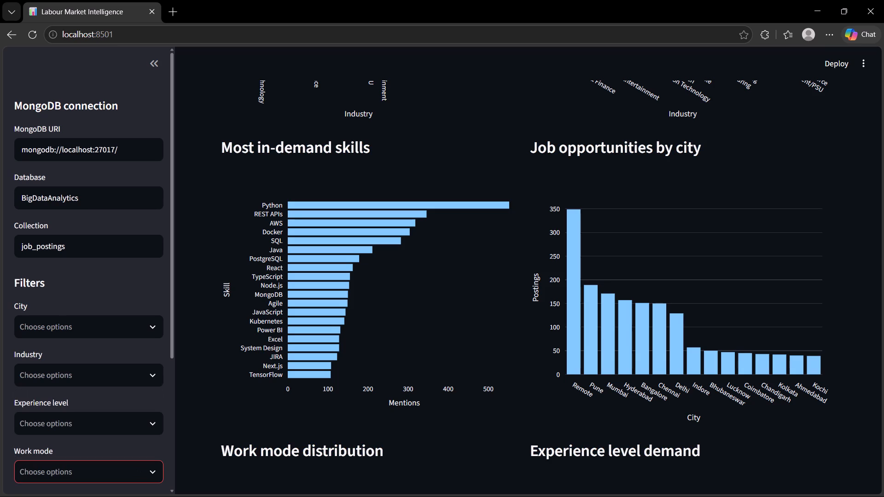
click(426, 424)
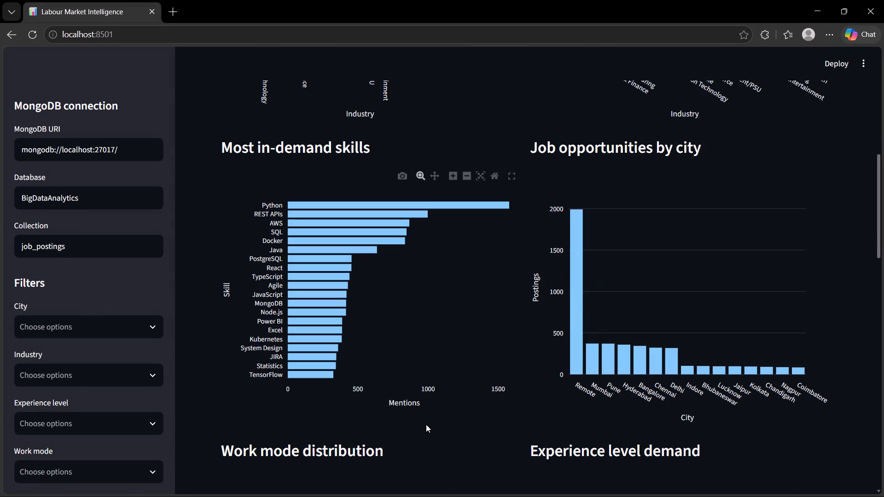
Capture a screen snip of the dashboard's Posting trends over time section, including its title and the full chart.
scroll(371, 381, down, 1)
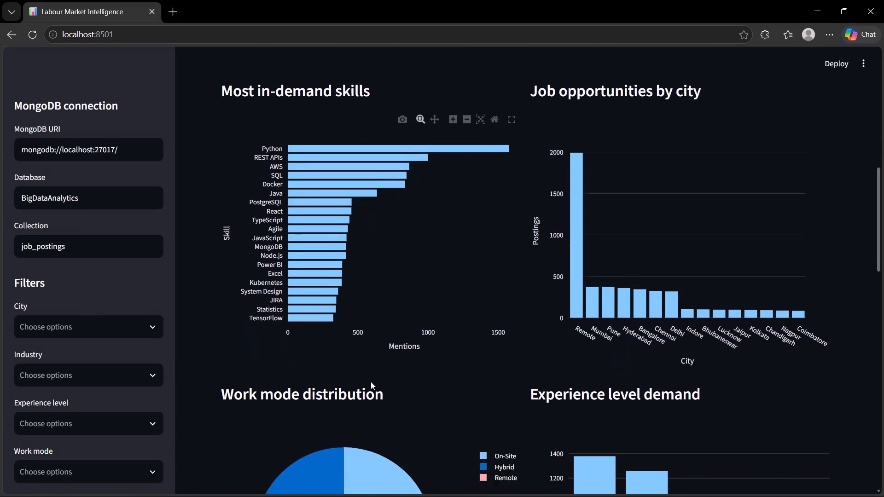
scroll(371, 381, down, 1)
scroll(552, 344, up, 2)
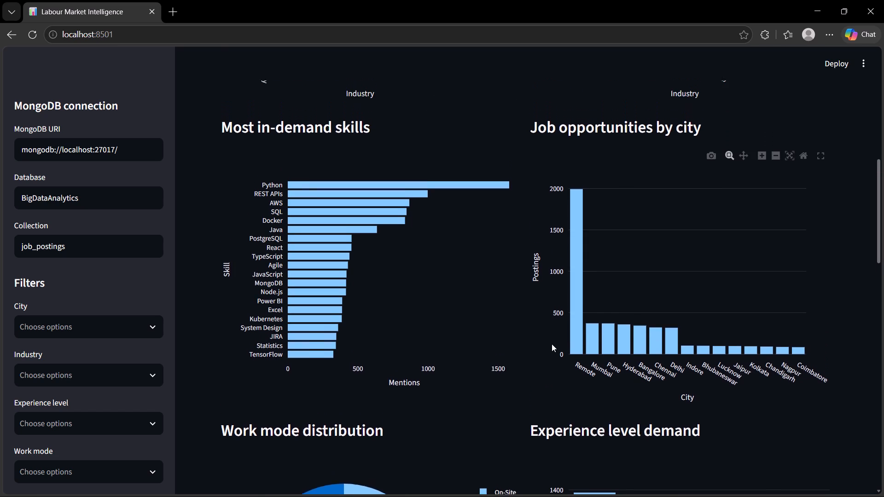
scroll(552, 344, up, 2)
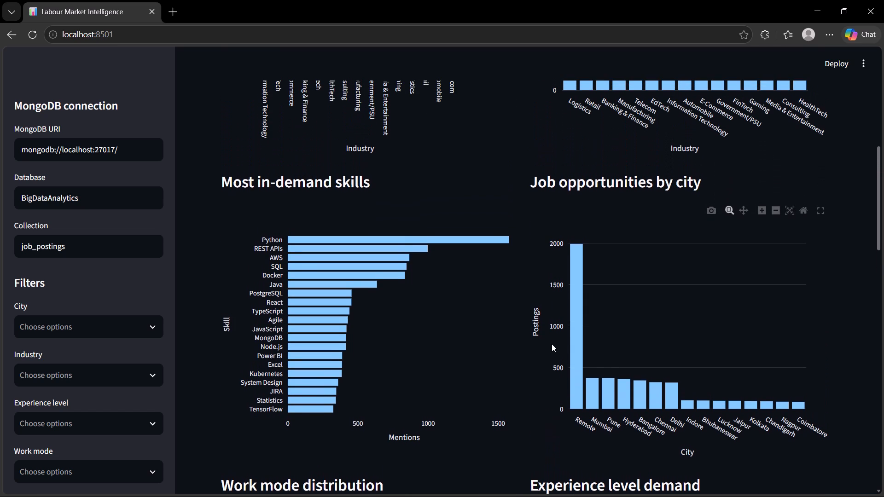
scroll(552, 344, down, 3)
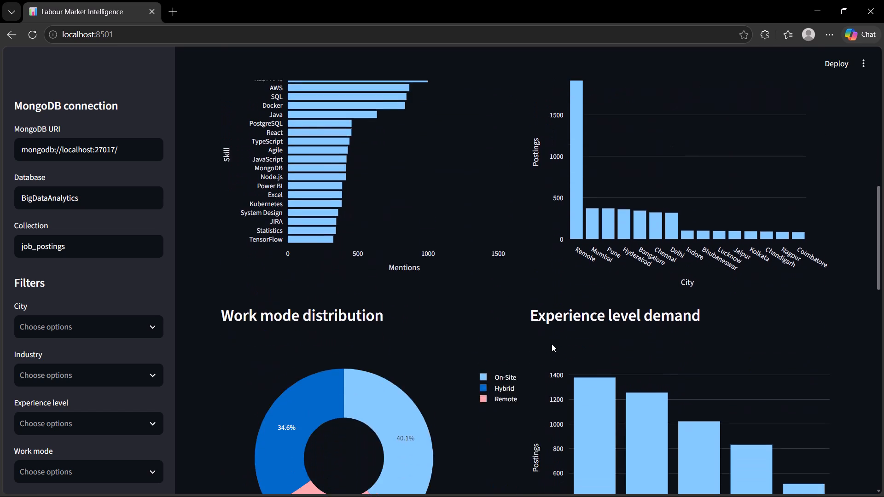
scroll(552, 344, down, 4)
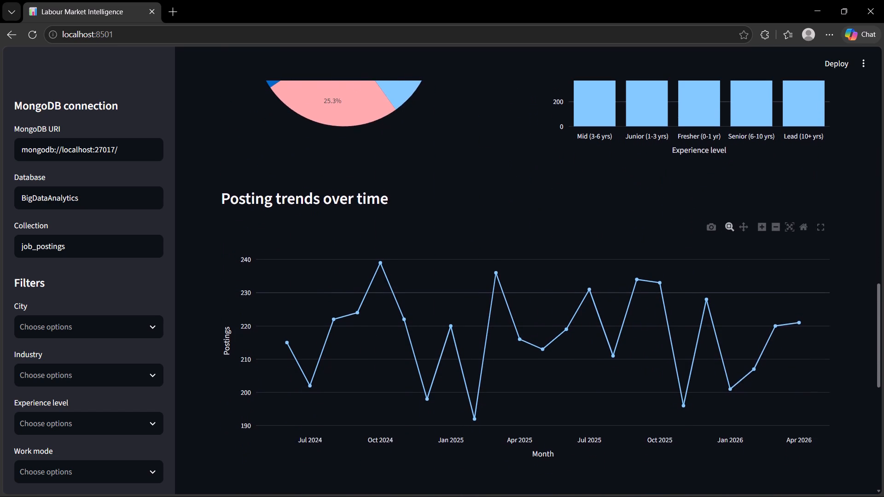
scroll(552, 344, down, 1)
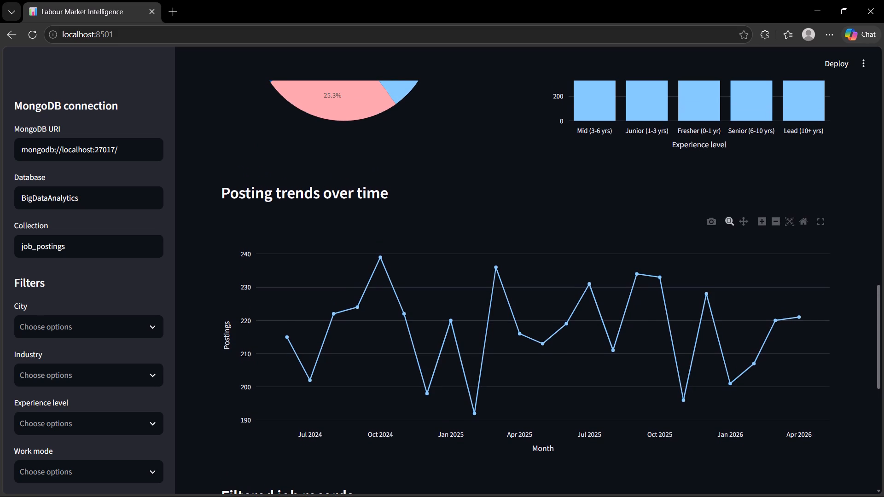
scroll(552, 344, down, 1)
scroll(552, 344, left, 1)
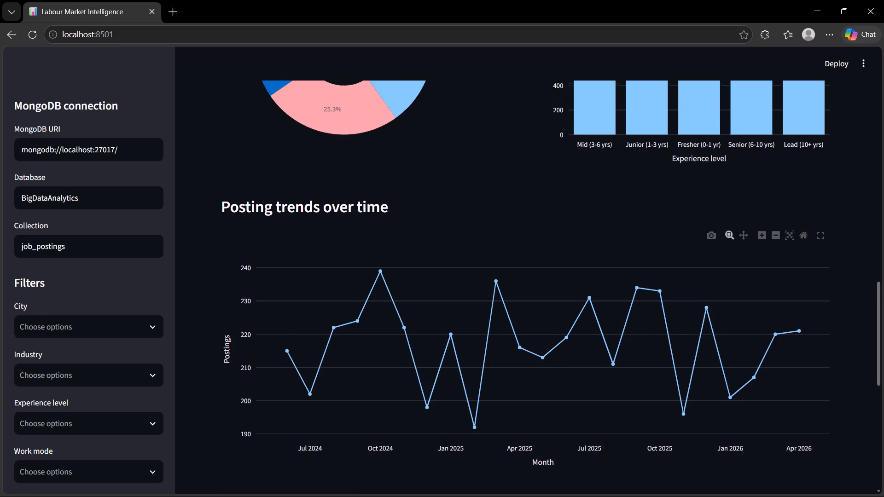
scroll(552, 344, left, 1)
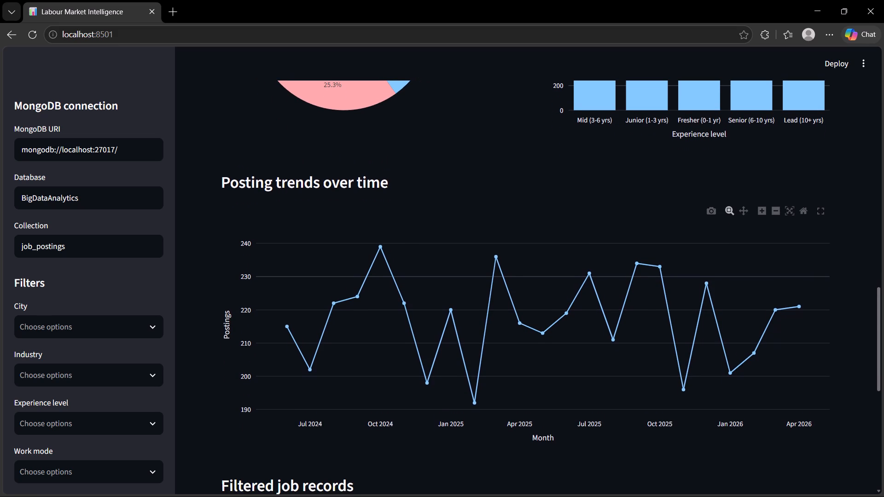
key(Print)
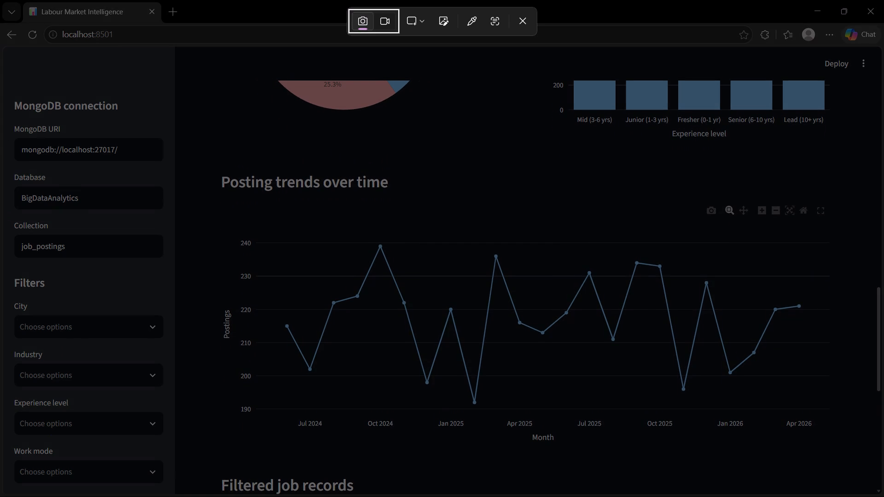
drag(205, 164, 864, 468)
scroll(781, 410, up, 1)
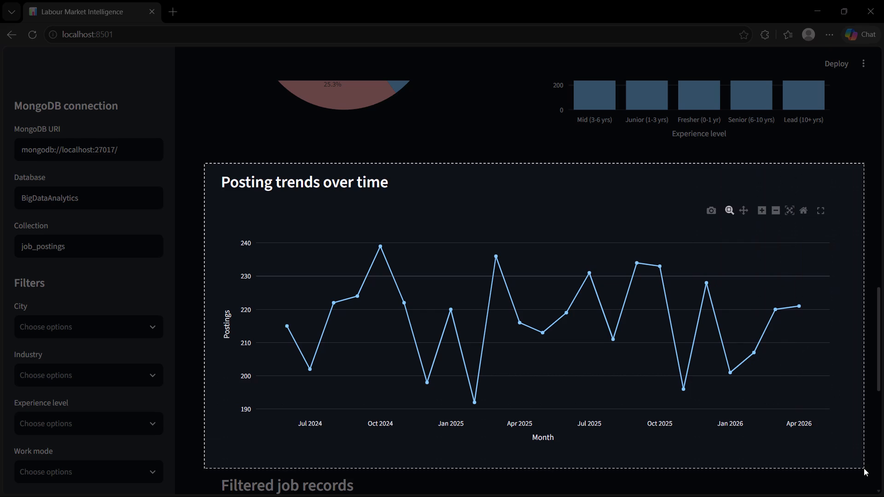
drag(864, 468, 849, 443)
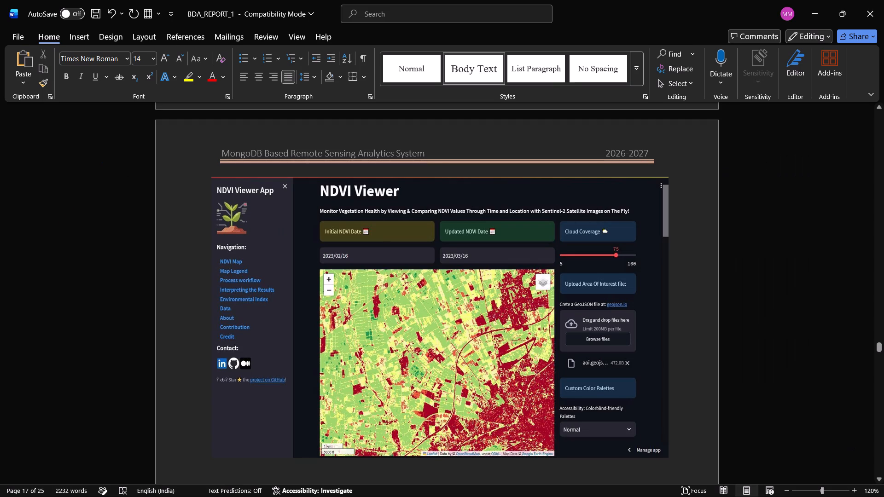
Switch to BDA_REPORT_1 in Word and delete the NDVI Viewer screenshot on page 17.
click(534, 375)
key(BackSpace)
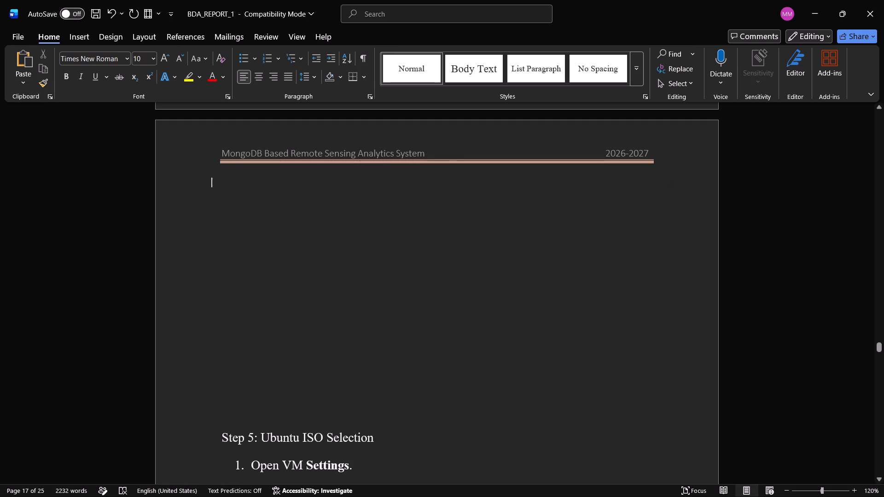
Examine the remaining GeoPulse screenshots and leftover Step 5 text on the pages following the deleted figure.
scroll(534, 375, down, 3)
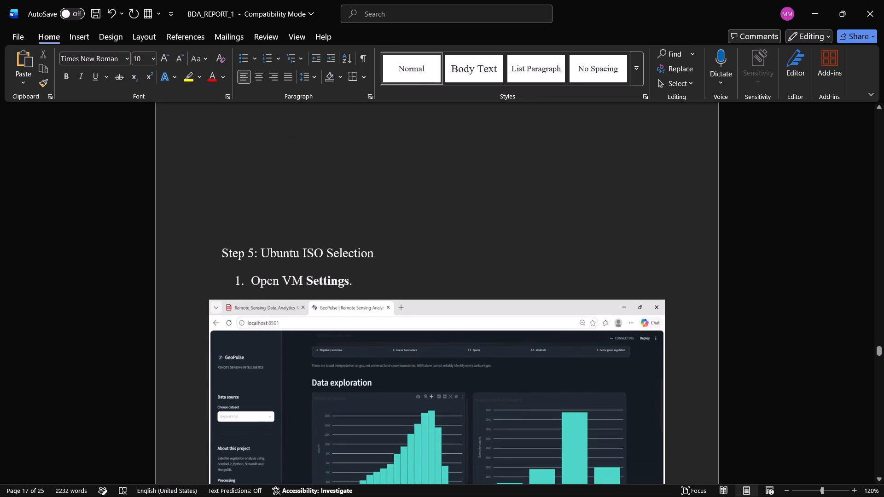
scroll(534, 375, down, 3)
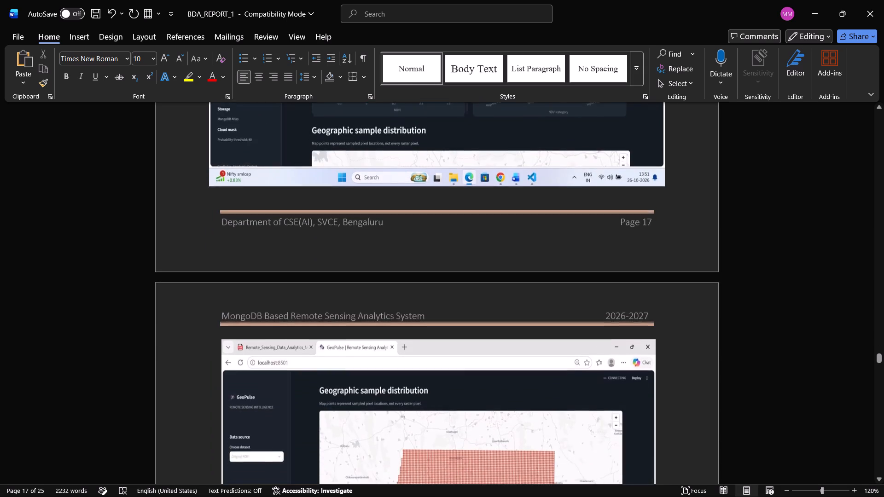
scroll(534, 375, down, 5)
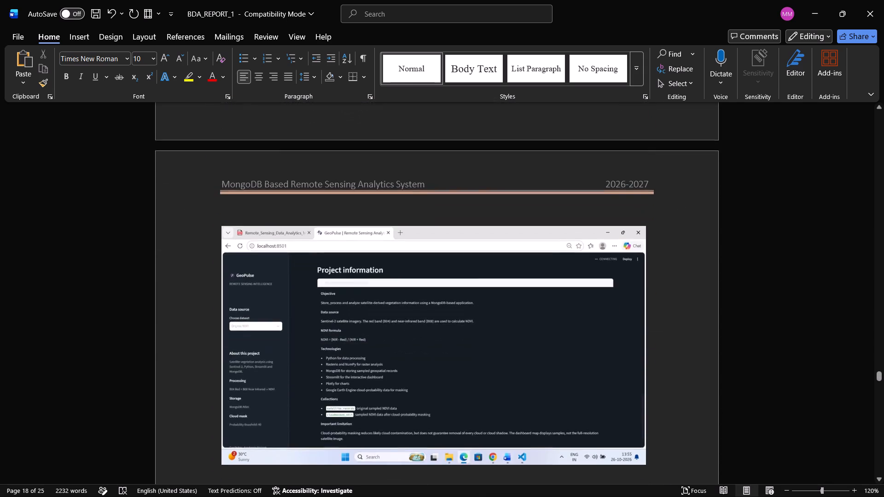
scroll(534, 375, down, 1)
scroll(534, 375, up, 5)
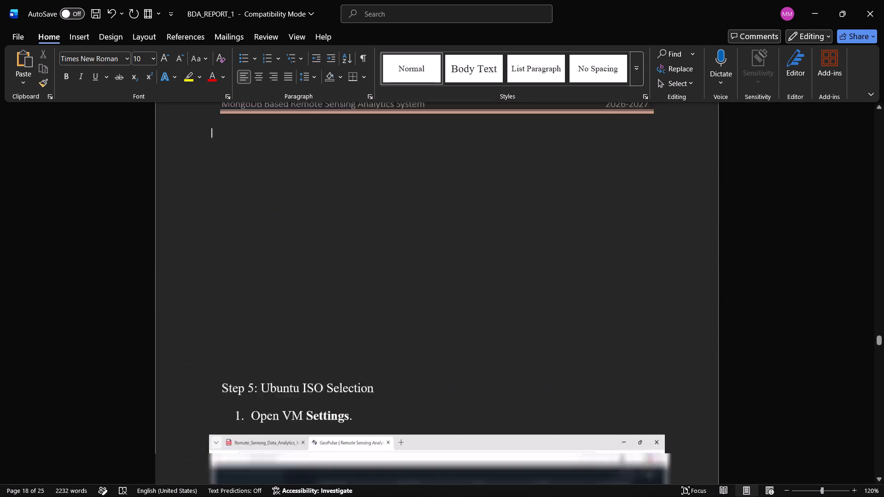
Paste the captured Posting trends over time chart at the top of page 17, where the NDVI Viewer figure was.
scroll(534, 375, down, 3)
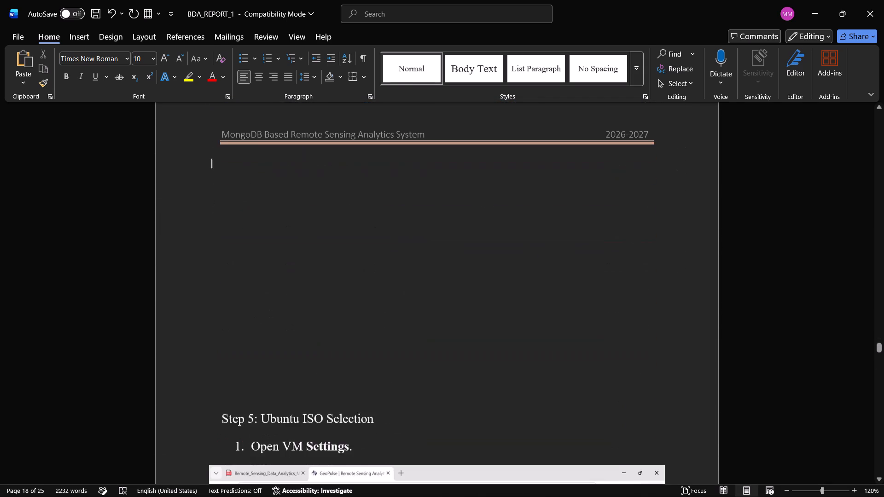
scroll(534, 375, down, 1)
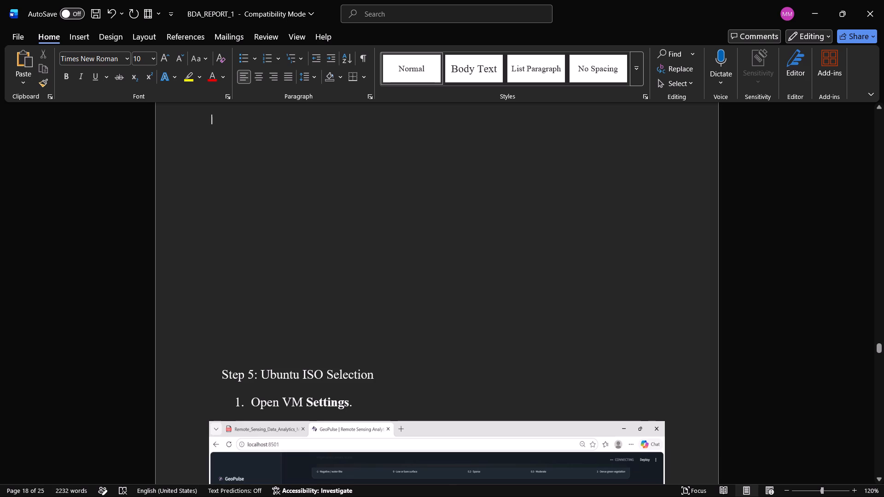
scroll(534, 375, down, 1)
scroll(534, 375, up, 1)
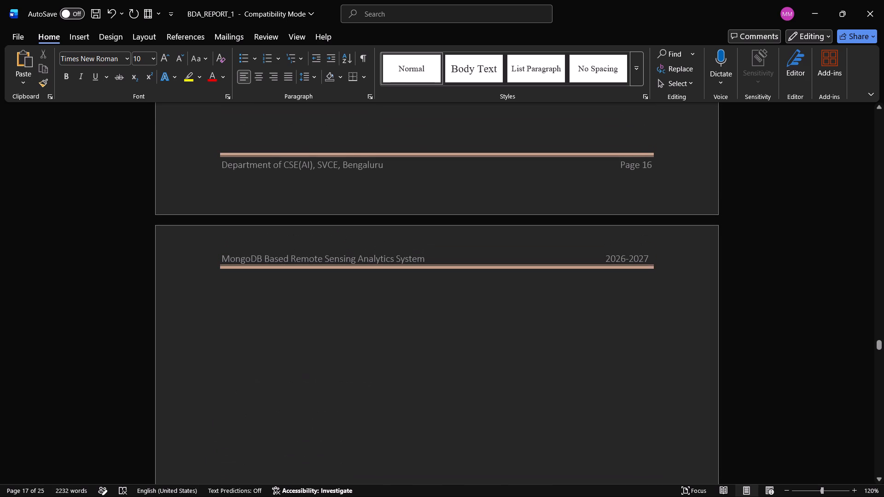
key(ctrl+v)
Review the pages around the pasted chart, from the Step 8 section to the remaining GeoPulse screenshots.
scroll(534, 375, down, 2)
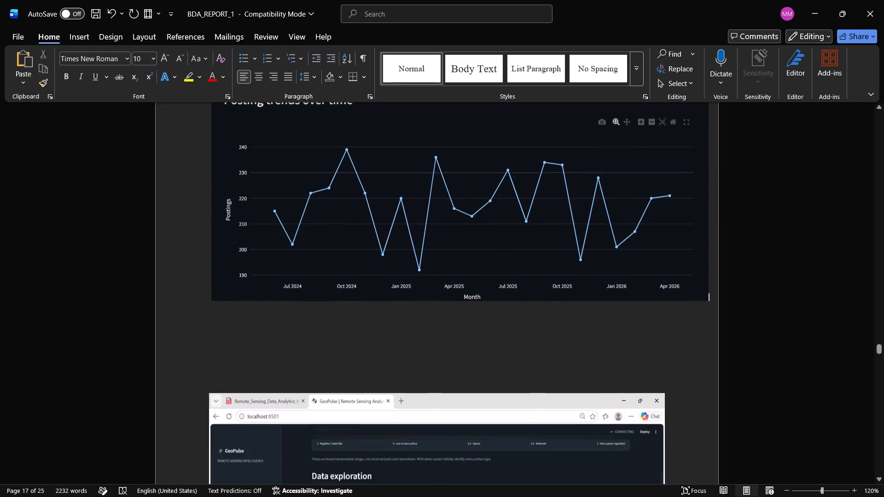
scroll(534, 375, down, 6)
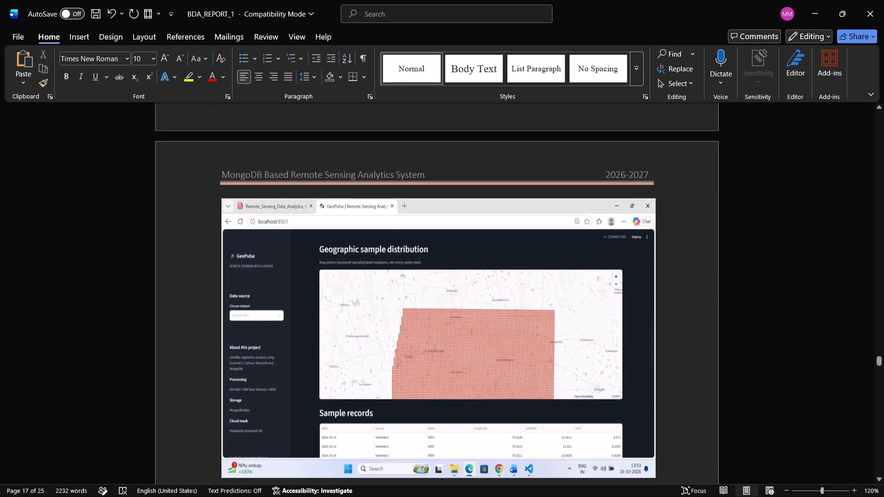
scroll(534, 375, down, 2)
scroll(534, 375, up, 1)
scroll(534, 375, down, 1)
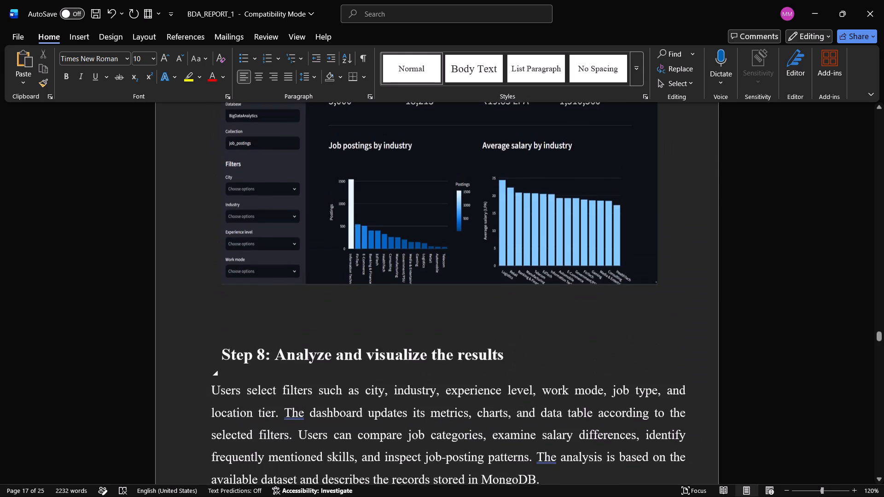
scroll(534, 375, down, 2)
scroll(534, 375, up, 2)
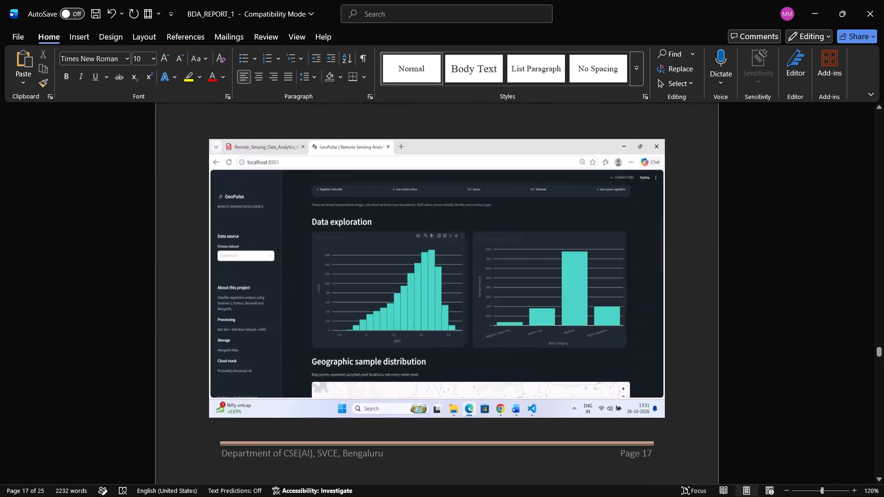
scroll(534, 375, up, 3)
Delete the GeoPulse Data exploration screenshot below the Posting trends over time chart on page 17.
scroll(534, 375, down, 1)
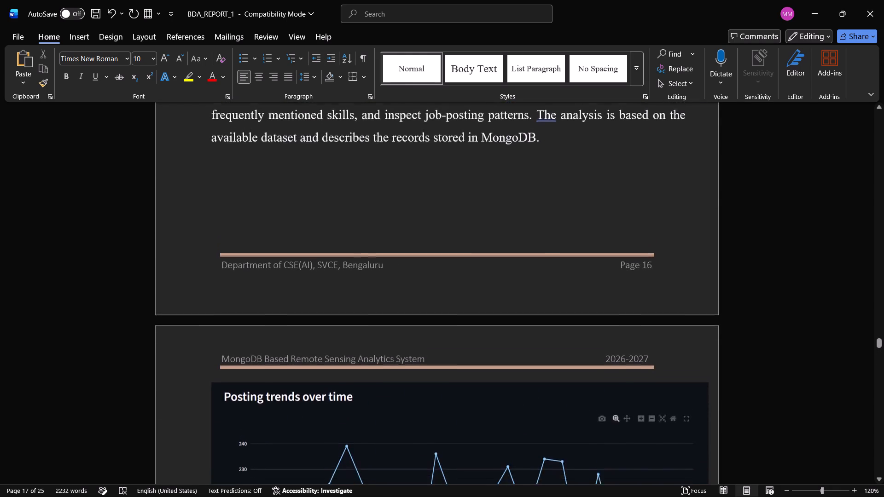
scroll(534, 375, down, 3)
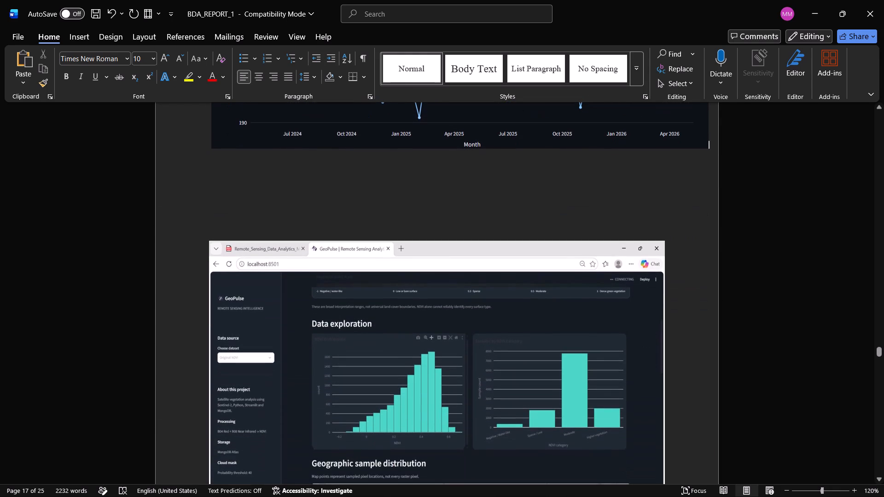
click(534, 375)
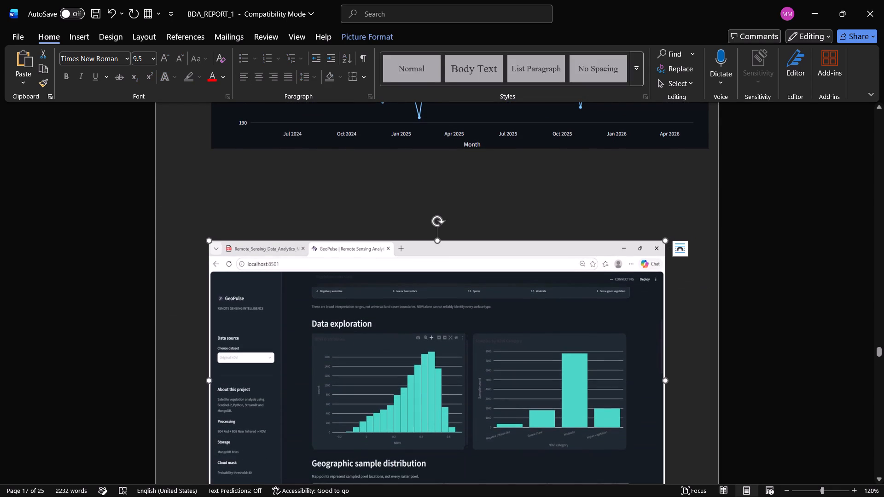
key(BackSpace)
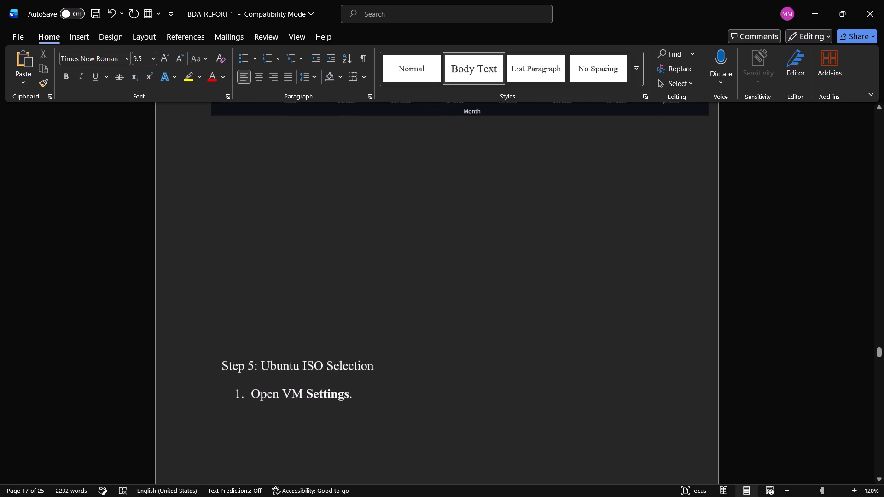
Erase the leftover "Step 5: Ubuntu ISO Selection" and "Open VM Settings." text from the text box under the Posting trends chart.
click(382, 399)
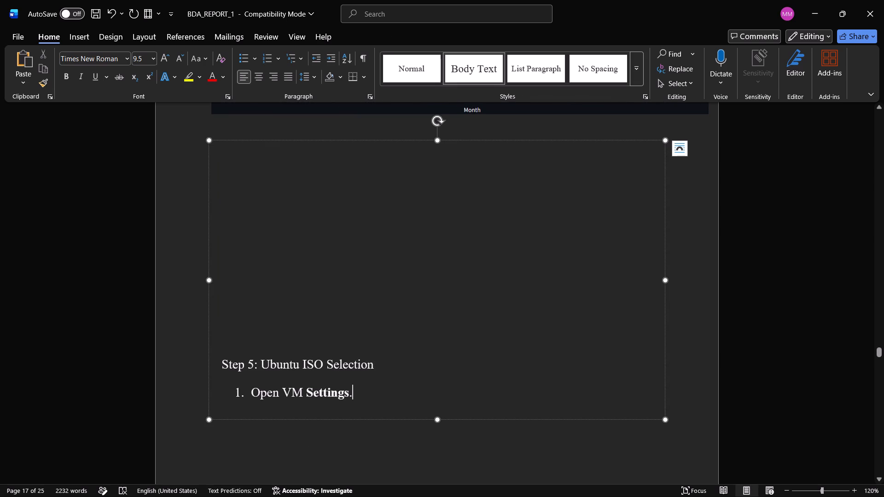
key(BackSpace)
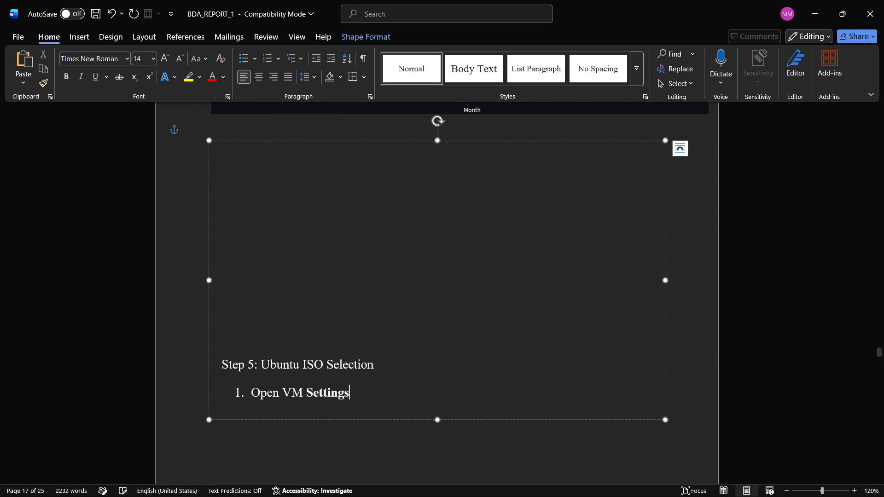
key(BackSpace)
key(BackSpace)
key(BackSpace)
key(BackSpace)
key(BackSpace)
key(BackSpace)
key(BackSpace)
key(BackSpace)
key(BackSpace)
key(BackSpace)
key(BackSpace)
key(BackSpace)
key(BackSpace)
key(BackSpace)
key(BackSpace)
key(BackSpace)
key(BackSpace)
key(BackSpace)
key(BackSpace)
key(BackSpace)
key(BackSpace)
key(BackSpace)
key(BackSpace)
key(BackSpace)
key(BackSpace)
key(BackSpace)
key(BackSpace)
key(BackSpace)
key(BackSpace)
key(BackSpace)
key(BackSpace)
key(BackSpace)
key(BackSpace)
key(BackSpace)
key(BackSpace)
key(BackSpace)
key(BackSpace)
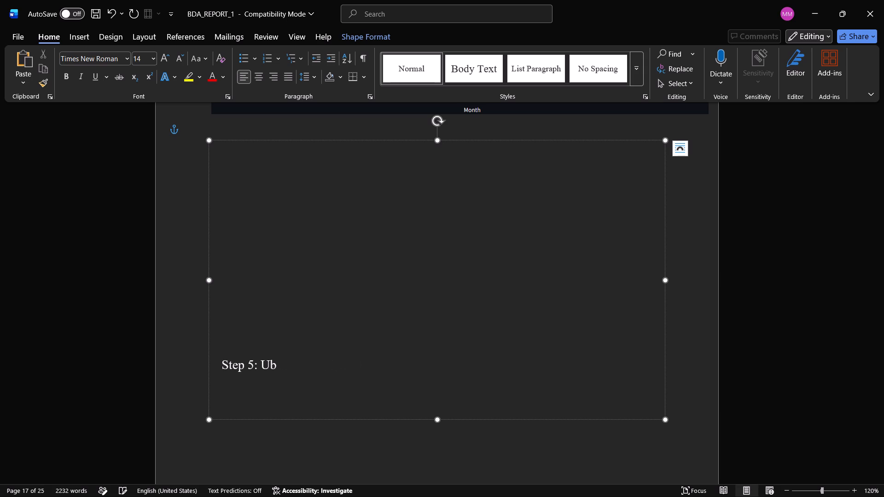
key(BackSpace)
key(BackSpace)
key(BackSpace)
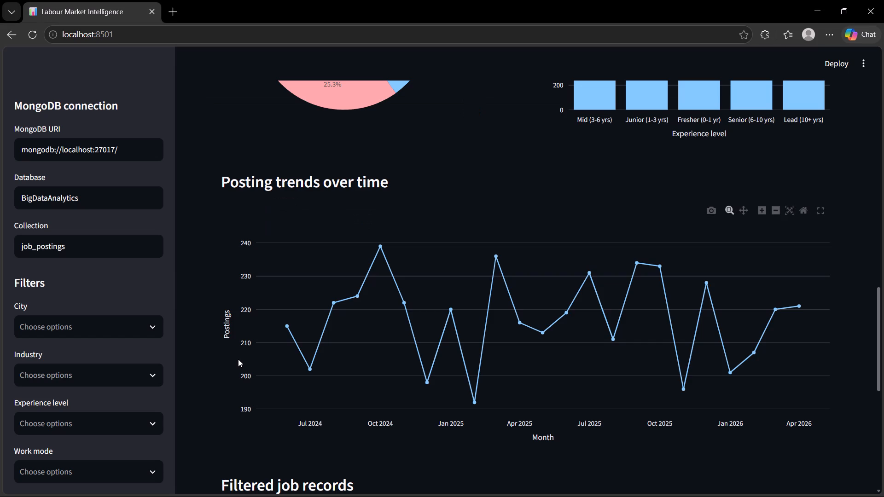
Capture the Most in-demand skills and Job opportunities by city charts together from the Labour Market Intelligence dashboard in the browser.
scroll(238, 359, down, 2)
scroll(238, 359, up, 6)
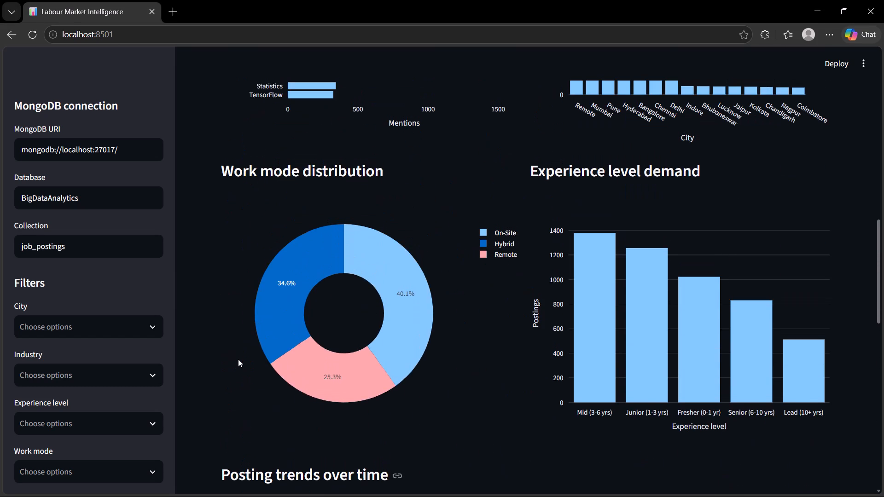
scroll(238, 359, up, 3)
scroll(238, 359, down, 1)
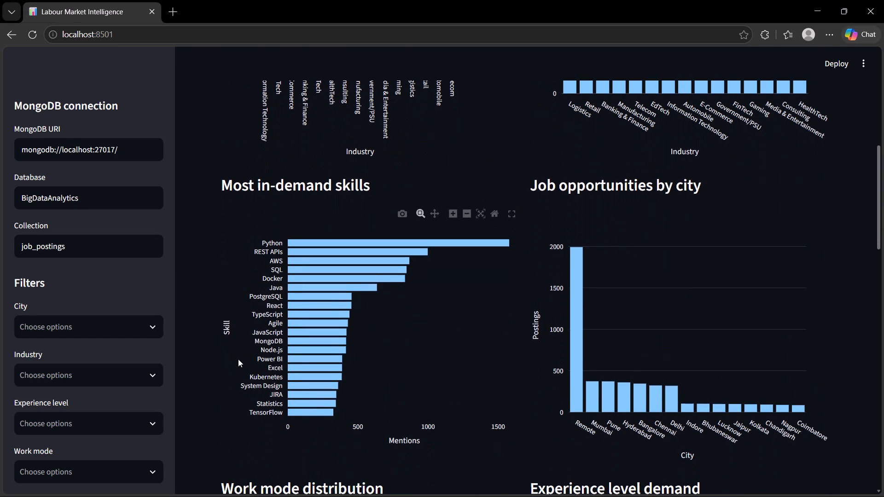
scroll(238, 359, down, 1)
key(Print)
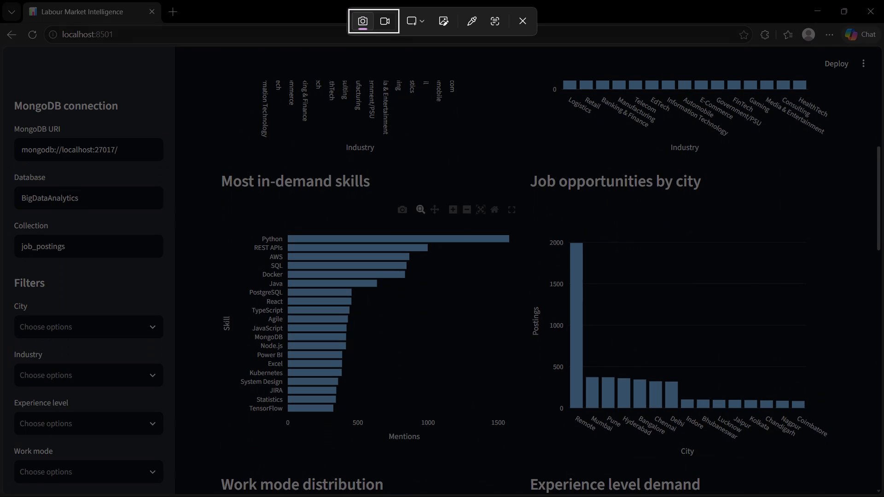
drag(213, 165, 751, 320)
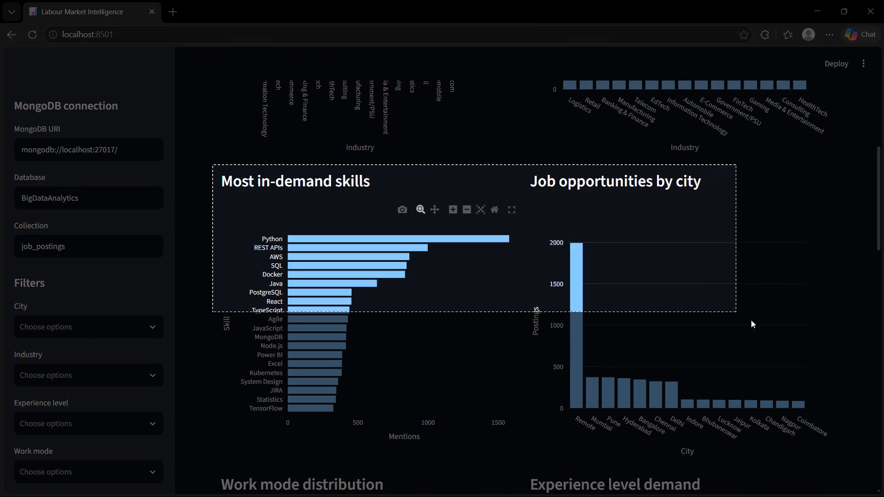
drag(751, 320, 844, 465)
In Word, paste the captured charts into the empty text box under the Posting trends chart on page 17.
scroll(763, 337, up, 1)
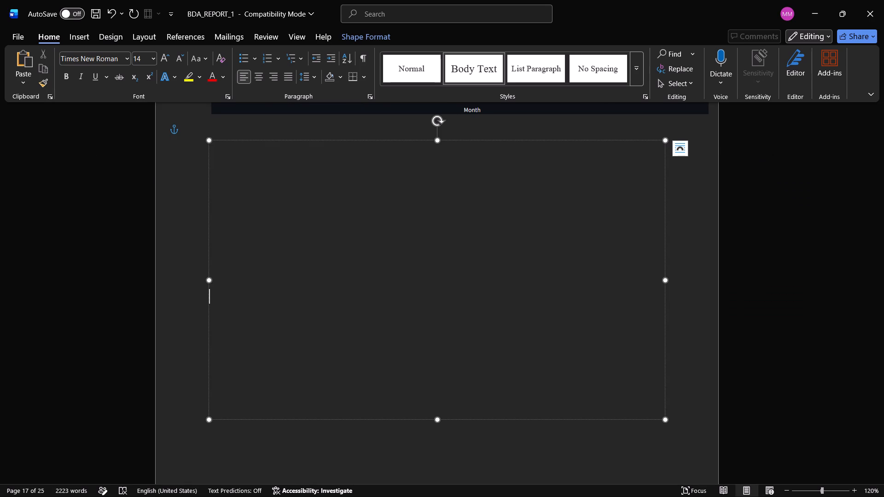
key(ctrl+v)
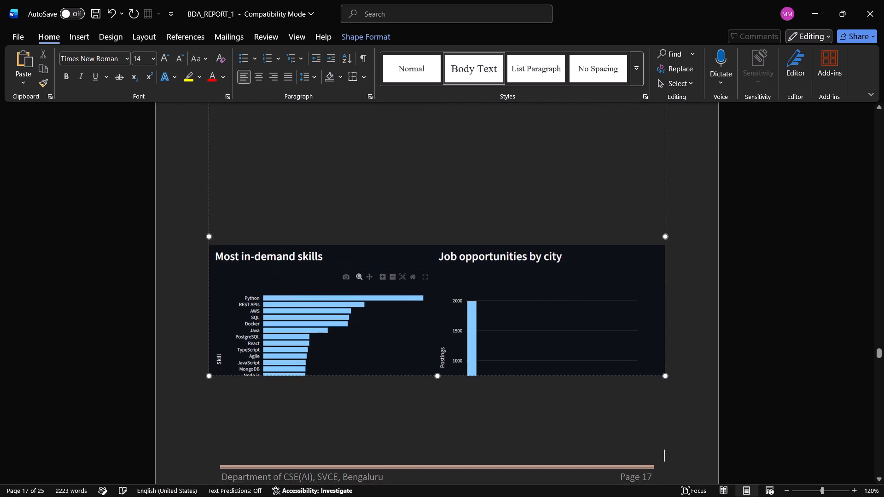
Delete the text box under the Posting trends chart together with the charts pasted inside it.
scroll(515, 341, up, 1)
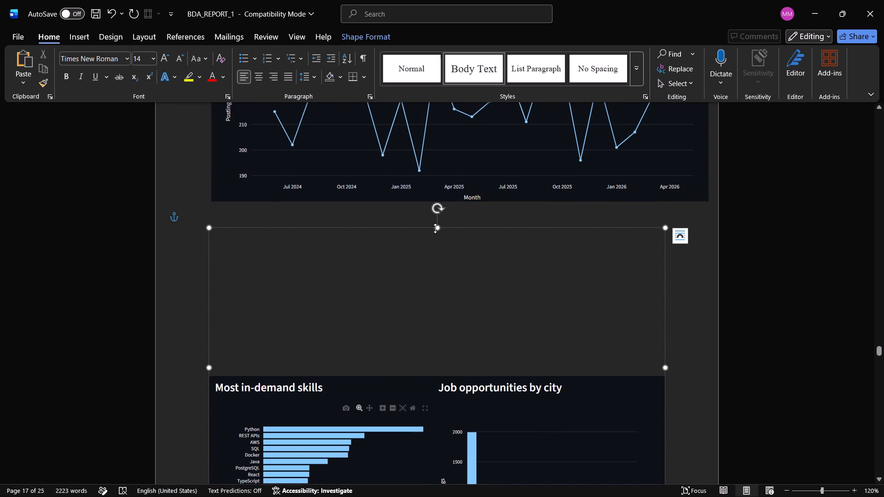
click(435, 228)
key(BackSpace)
Paste the captured skills and city charts directly onto page 17 below the Posting trends over time chart.
scroll(435, 228, down, 2)
scroll(435, 228, up, 1)
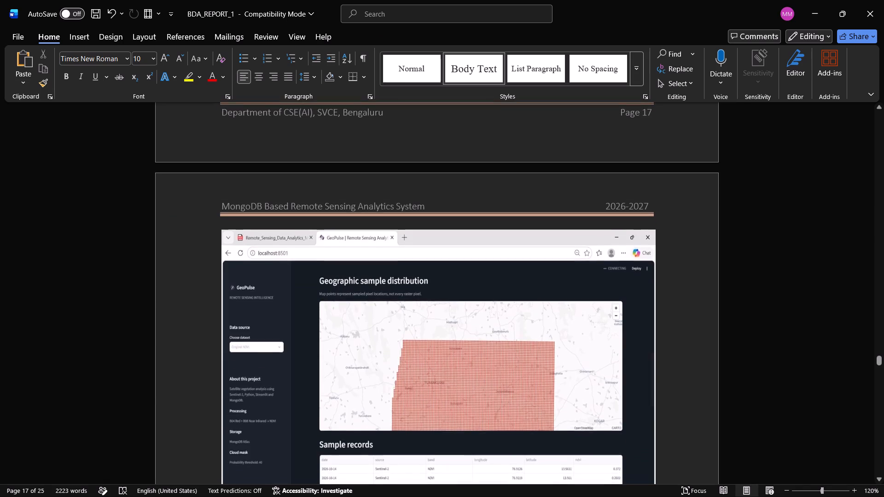
scroll(435, 228, up, 1)
click(335, 217)
scroll(335, 217, up, 1)
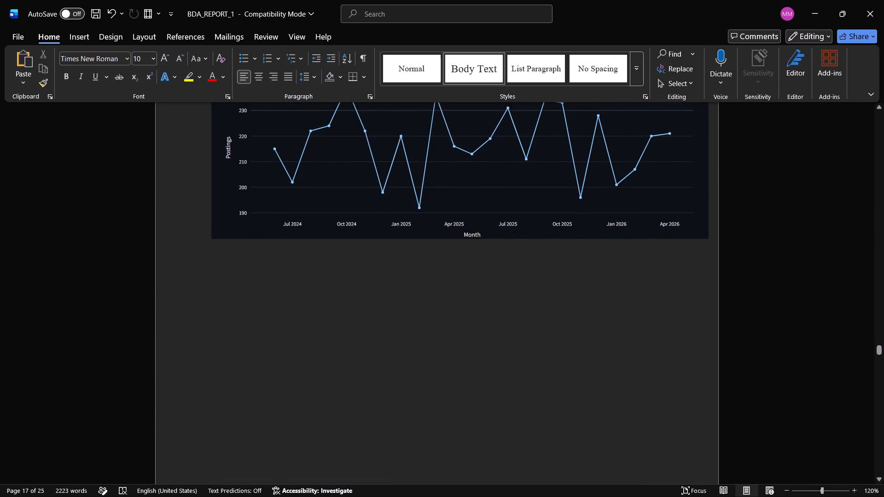
key(ctrl+v)
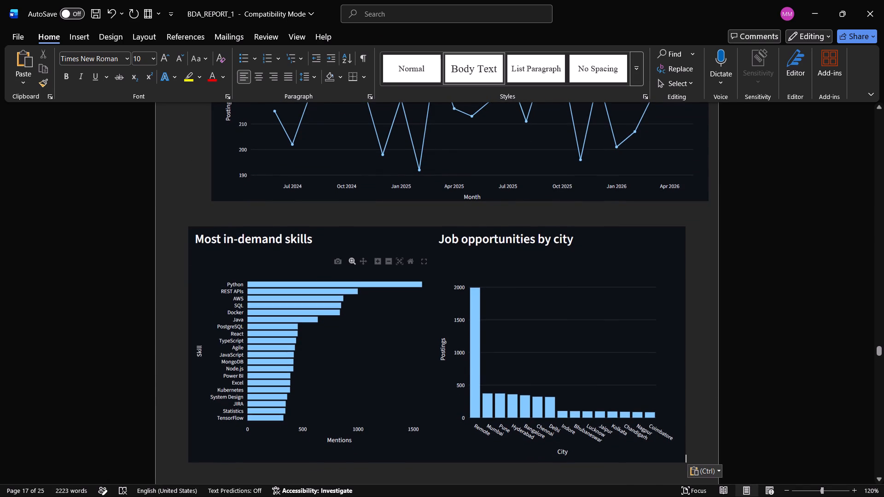
Select the GeoPulse Geographic sample distribution screenshot at the top of page 18.
scroll(471, 243, down, 7)
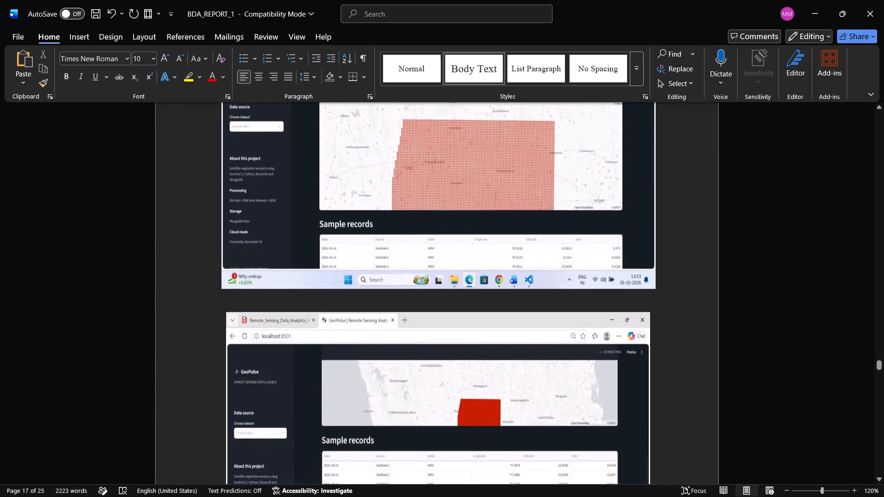
scroll(471, 243, down, 1)
scroll(471, 243, up, 1)
click(471, 243)
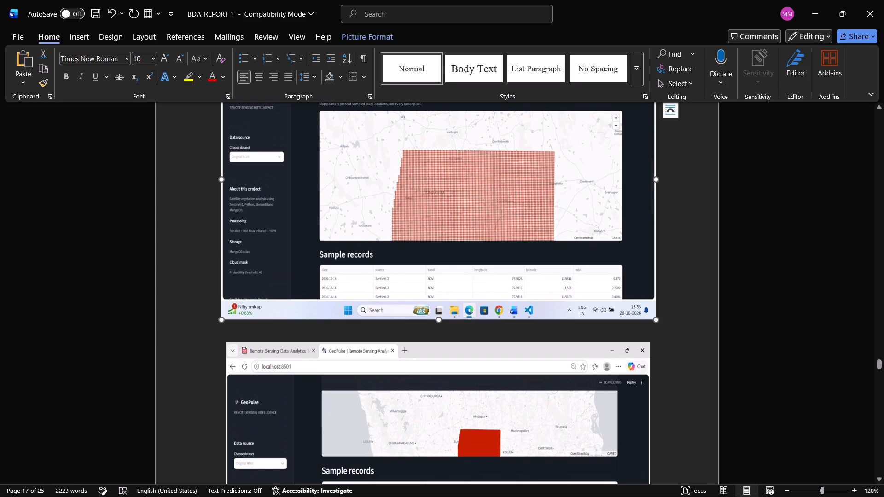